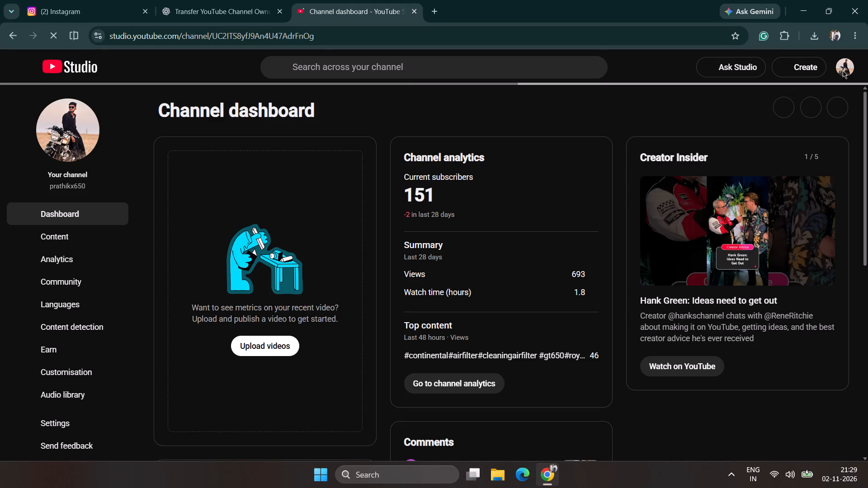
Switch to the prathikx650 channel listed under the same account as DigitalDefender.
left_click(843, 70)
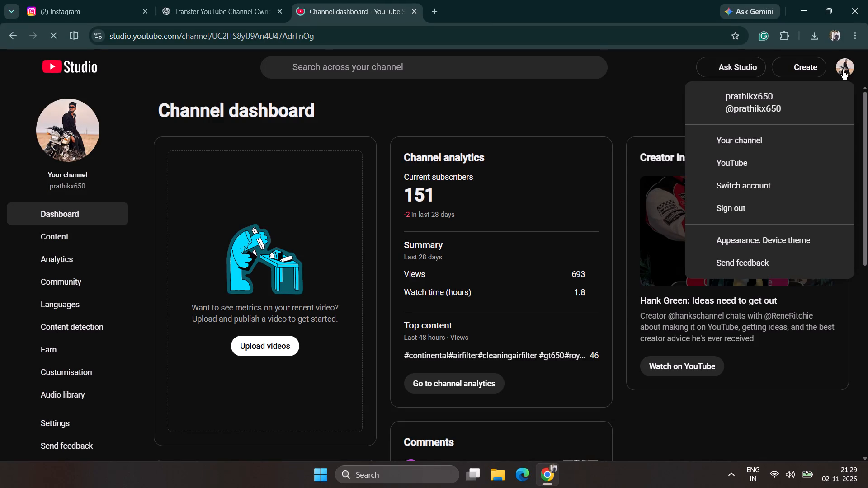
left_click(741, 178)
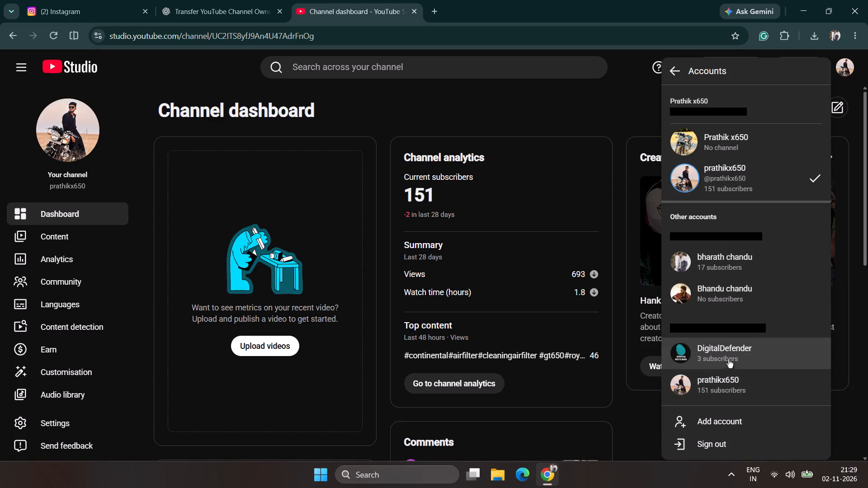
left_click(731, 378)
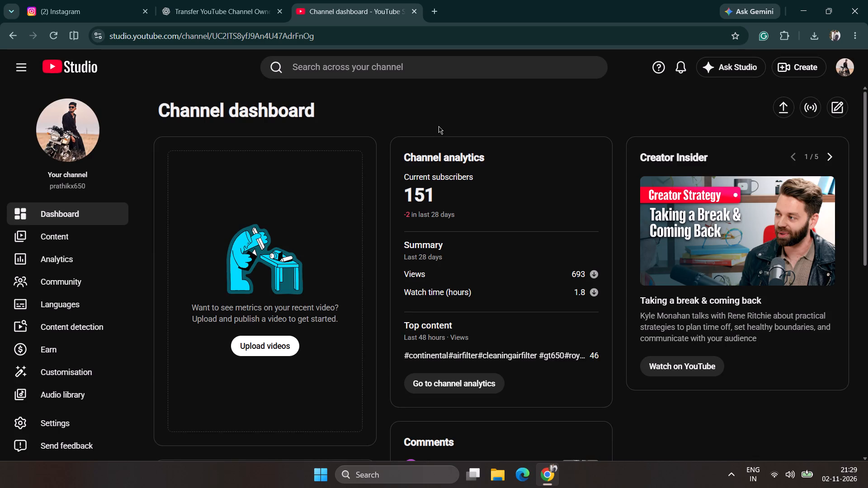
Open the channel's content list and show its Shorts.
left_click(108, 233)
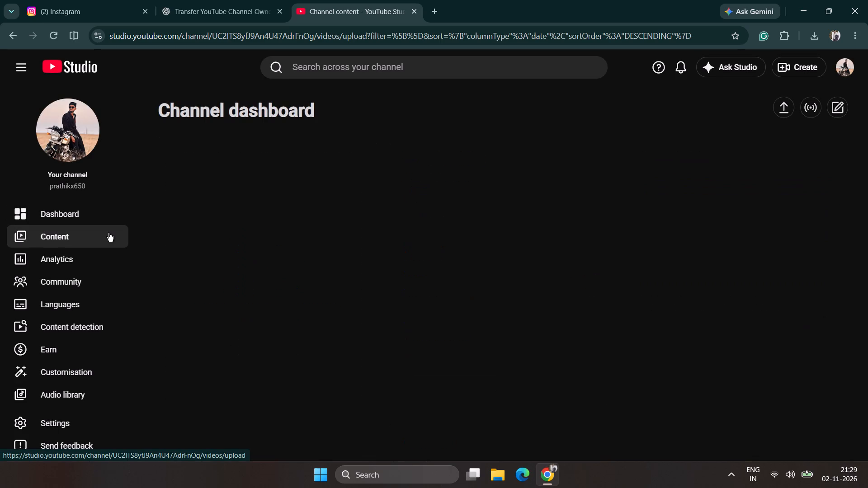
left_click(232, 151)
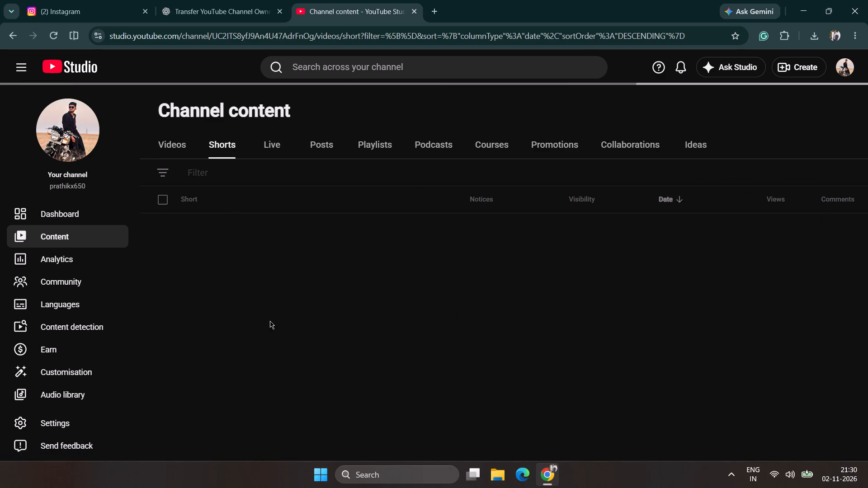
Select all 30 Shorts on the first page and delete them forever, acknowledging that the deletion is permanent.
scroll(304, 334, "down", 1)
left_click(165, 205)
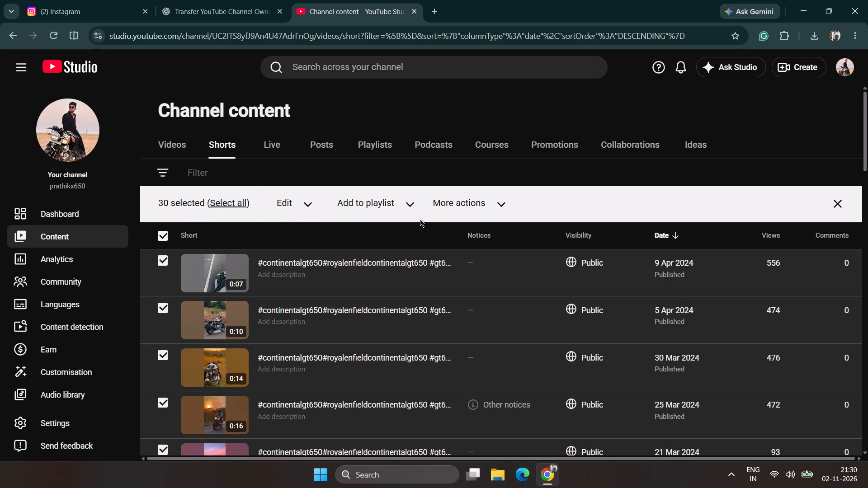
scroll(420, 219, "down", 4)
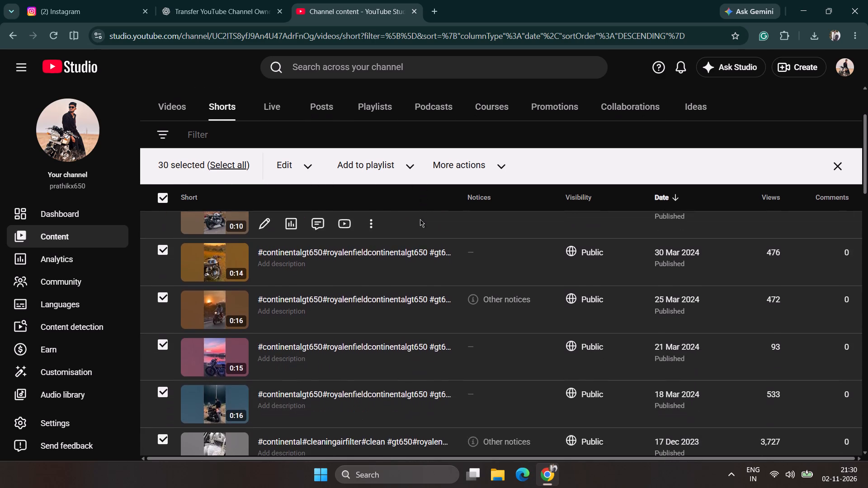
scroll(420, 219, "down", 4)
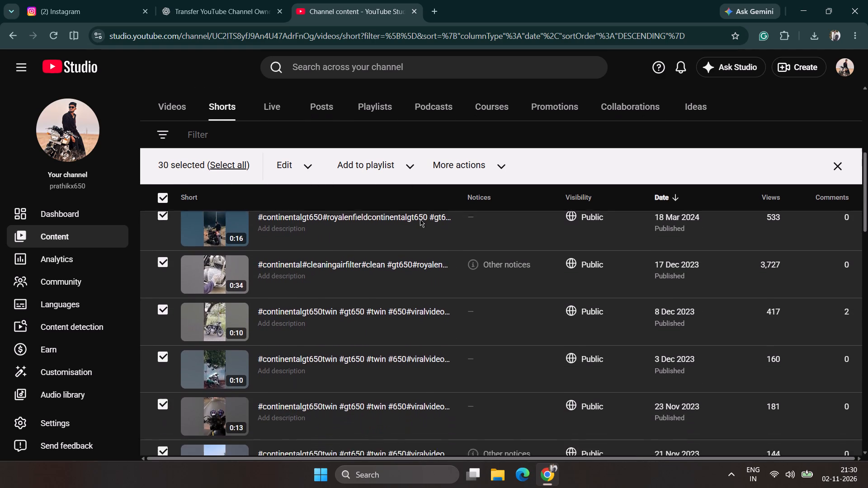
scroll(420, 219, "down", 6)
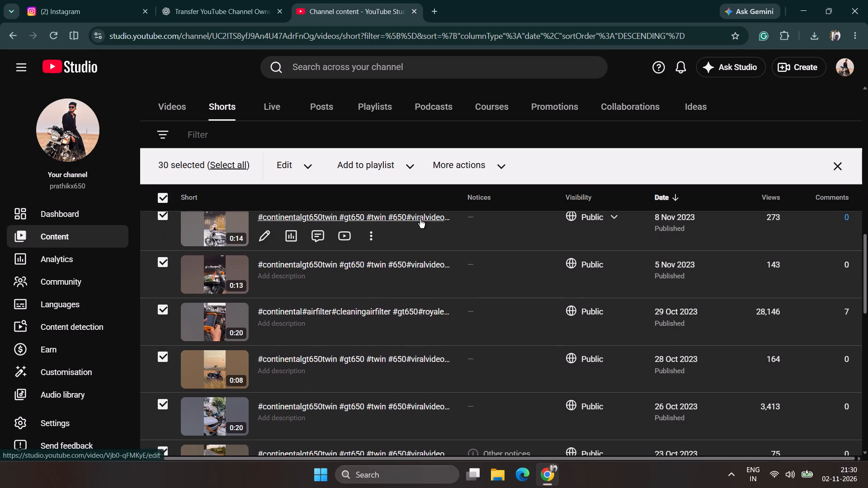
scroll(420, 219, "down", 5)
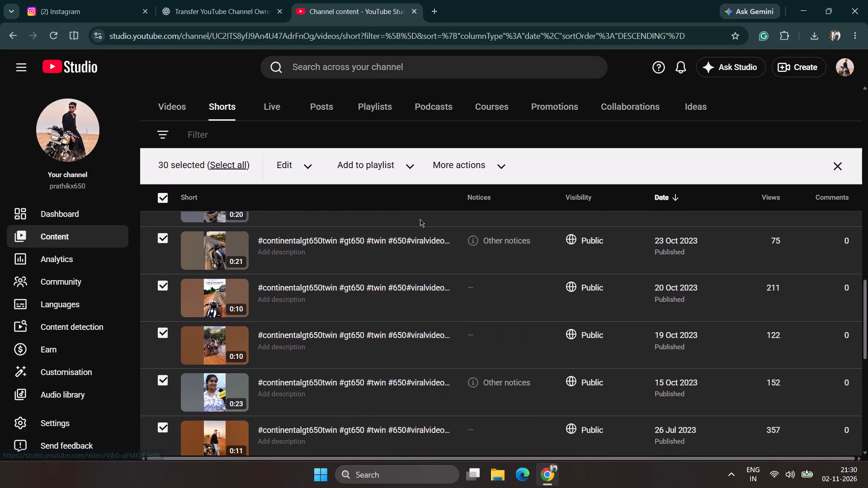
scroll(420, 219, "down", 5)
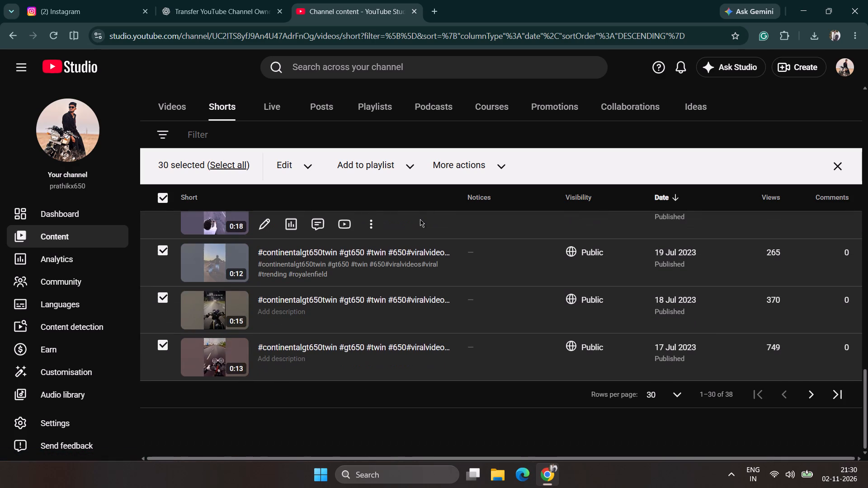
left_click(474, 158)
left_click(476, 181)
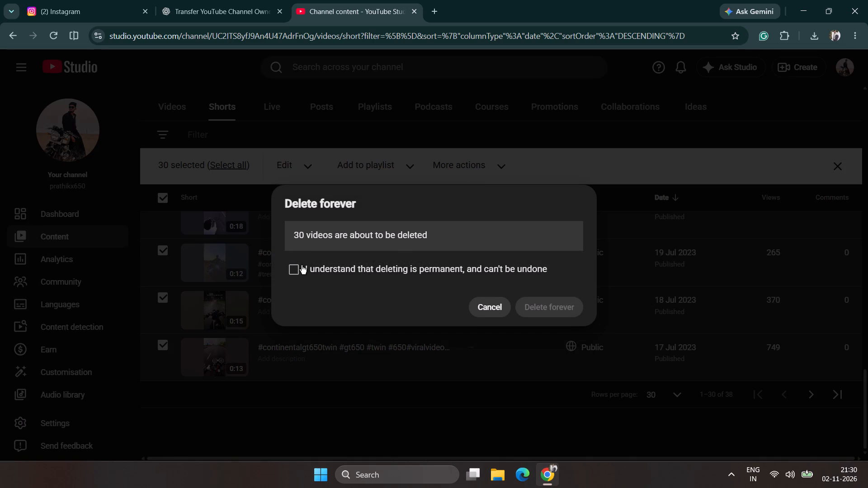
left_click(302, 265)
left_click(538, 305)
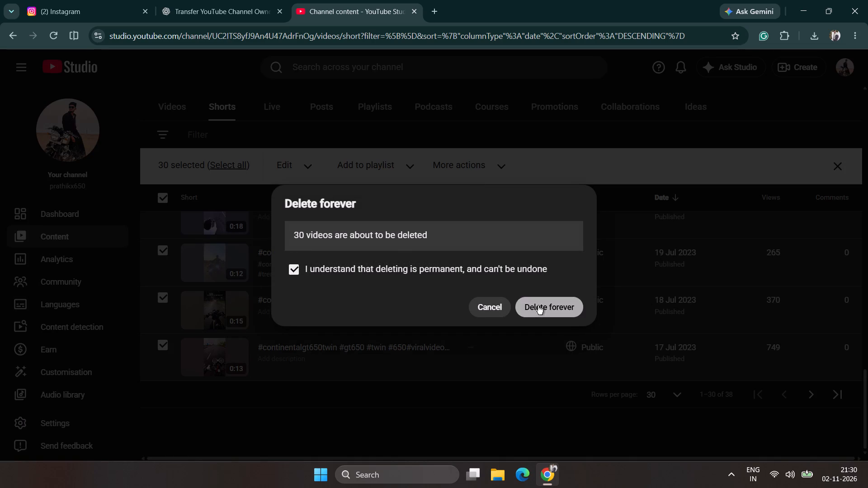
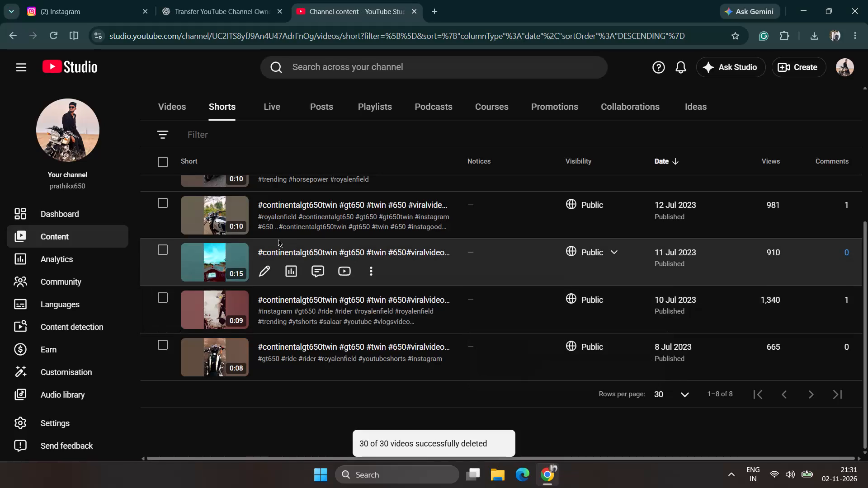
Select all 8 remaining Shorts and delete them forever, acknowledging that the deletion is permanent.
scroll(278, 239, "up", 5)
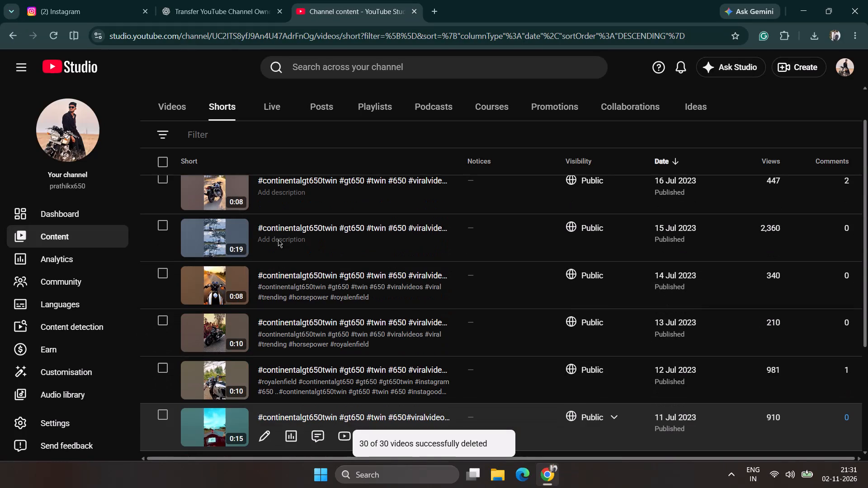
scroll(278, 239, "down", 5)
scroll(278, 239, "up", 5)
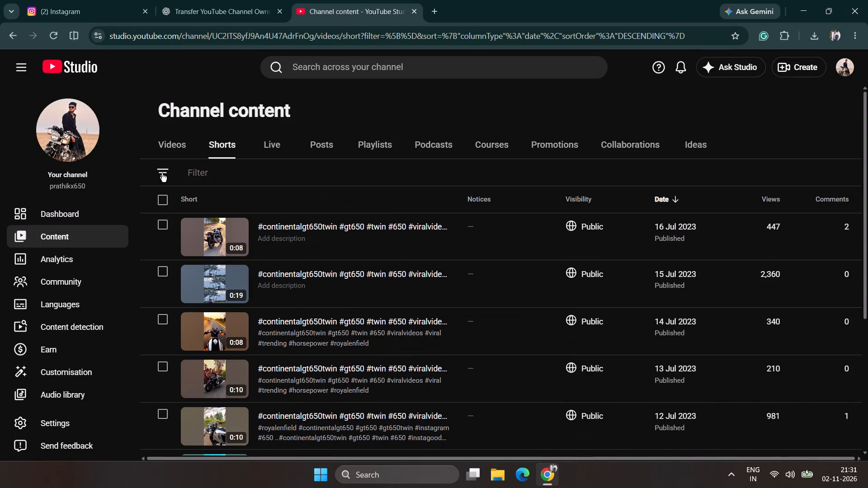
left_click(164, 200)
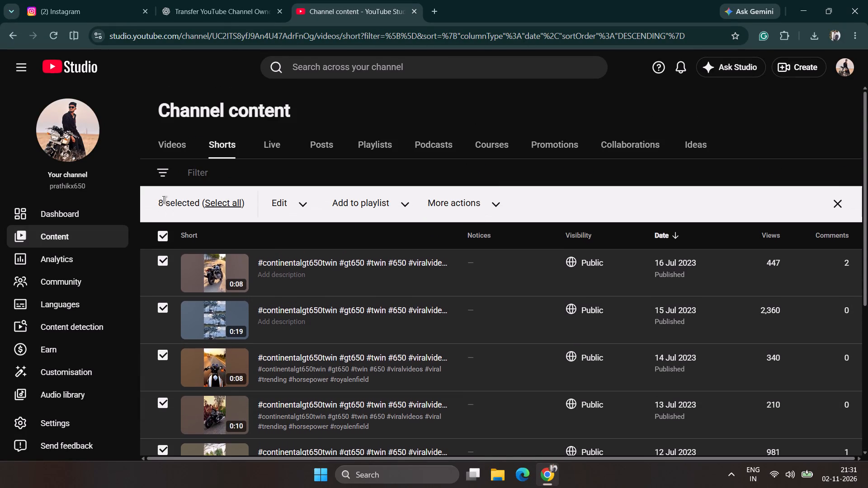
left_click(447, 201)
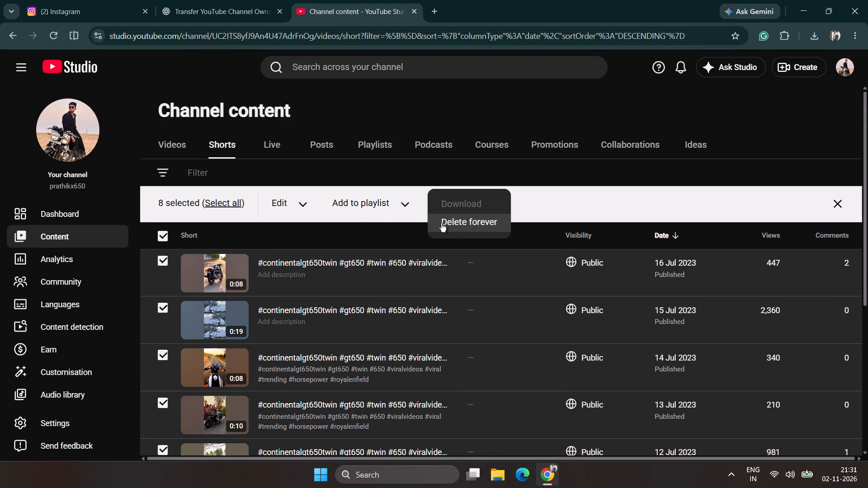
left_click(464, 217)
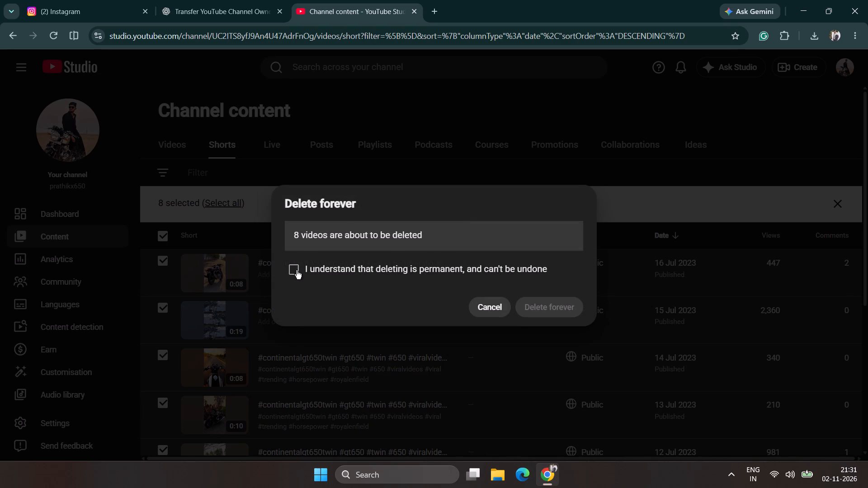
left_click(298, 269)
left_click(552, 308)
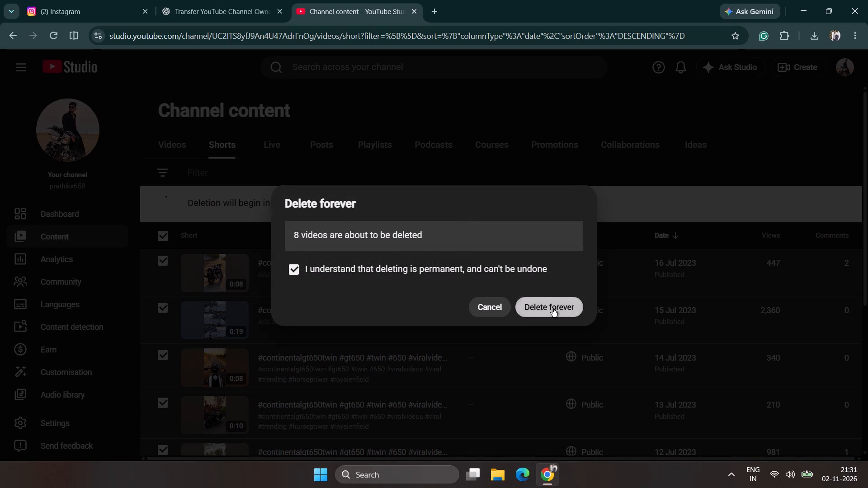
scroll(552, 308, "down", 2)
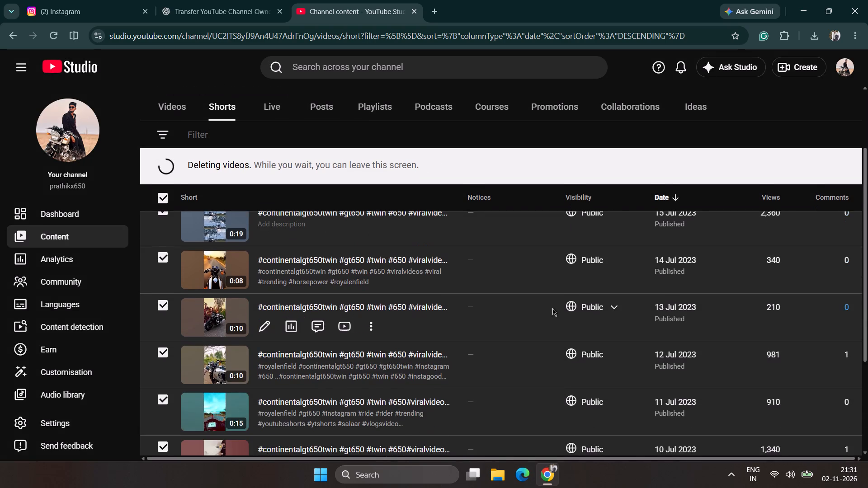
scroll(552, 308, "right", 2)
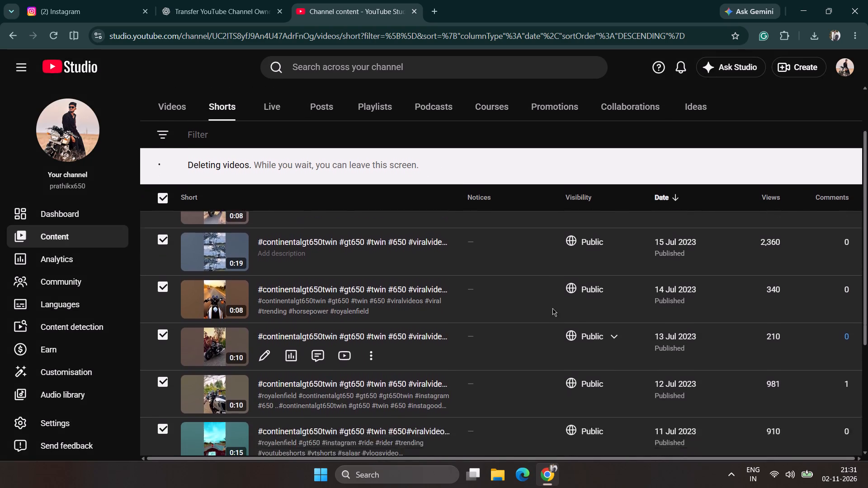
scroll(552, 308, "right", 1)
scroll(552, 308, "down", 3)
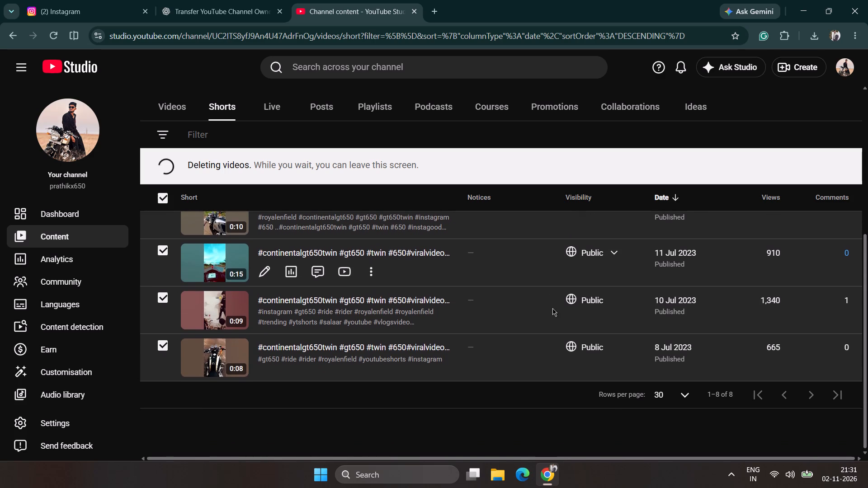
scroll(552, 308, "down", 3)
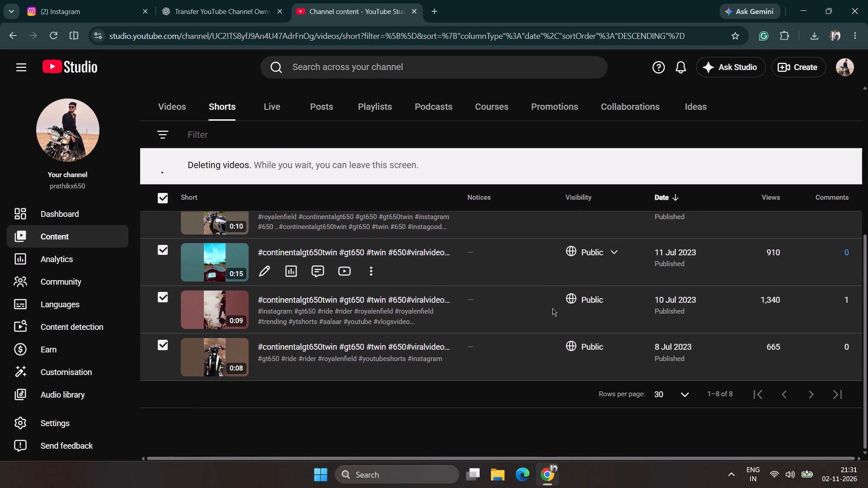
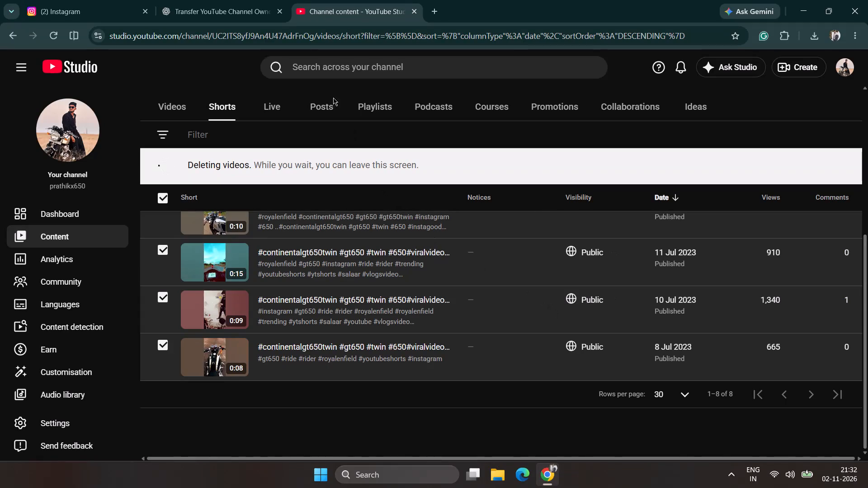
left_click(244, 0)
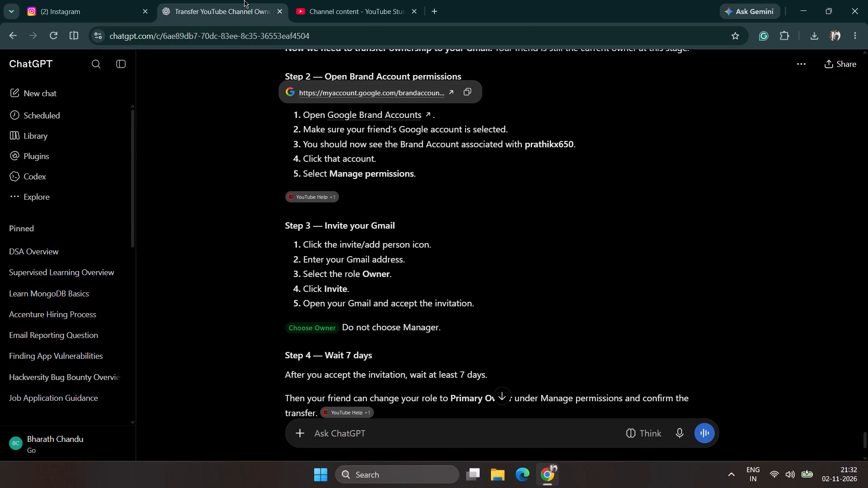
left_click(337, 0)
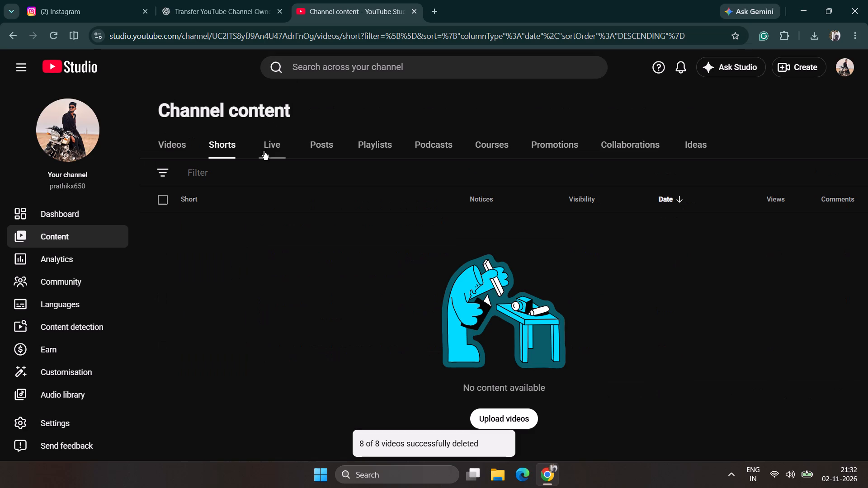
Check the channel's Videos, Shorts and Live content for anything left to delete.
left_click(187, 150)
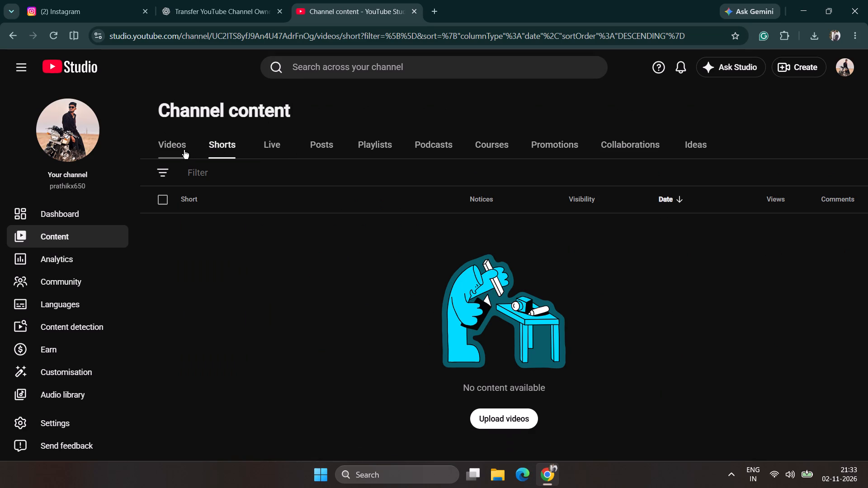
left_click(184, 147)
left_click(225, 150)
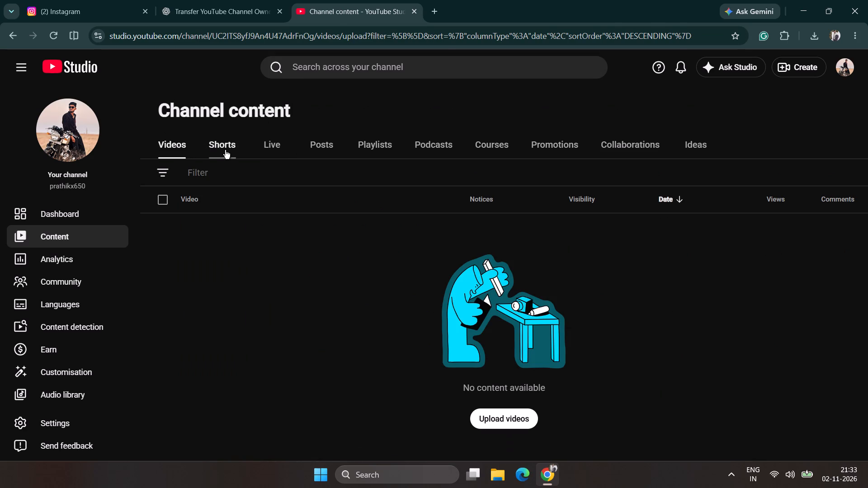
left_click(270, 150)
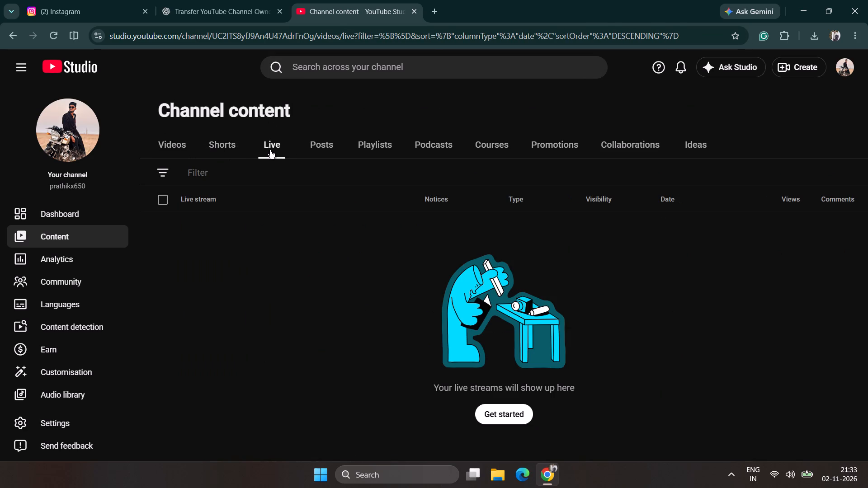
Delete forever the channel's image post published on 29 Nov 2023, acknowledging that the deletion is permanent.
left_click(315, 148)
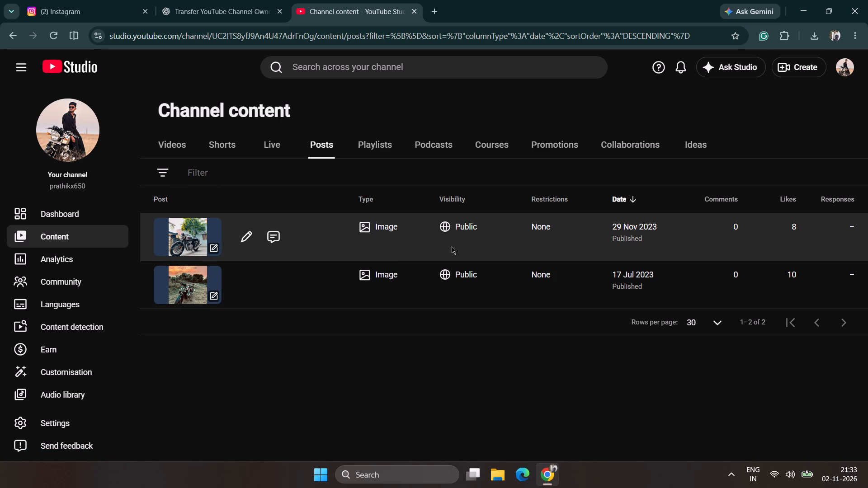
left_click(244, 239)
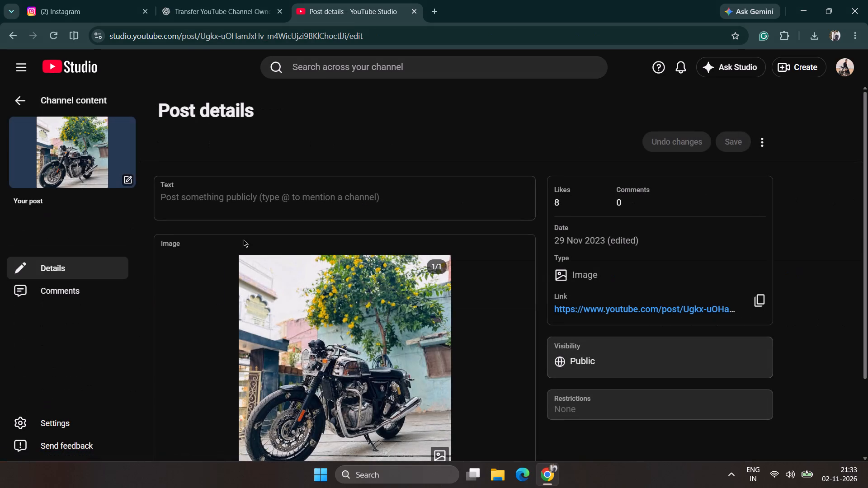
scroll(419, 295, "down", 6)
scroll(419, 295, "up", 2)
left_click(763, 137)
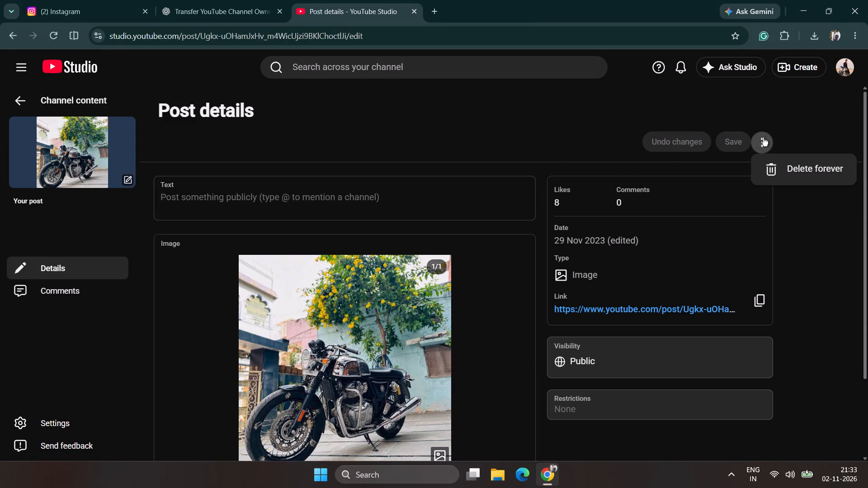
left_click(770, 164)
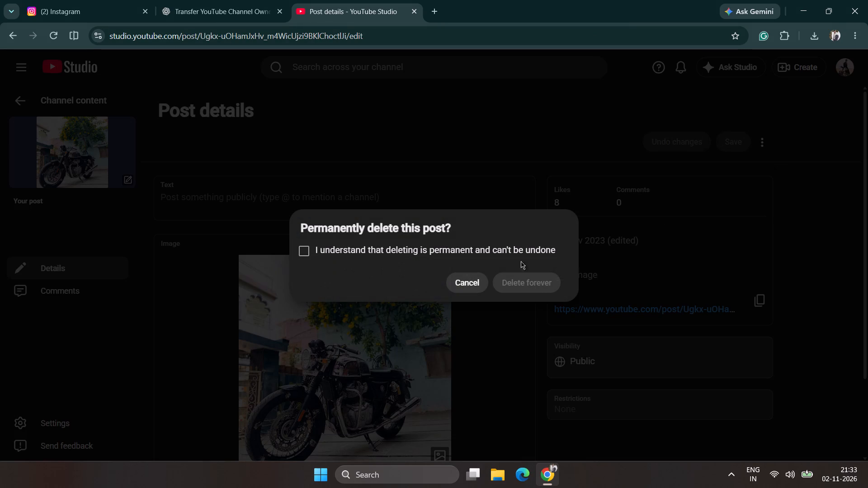
left_click(302, 250)
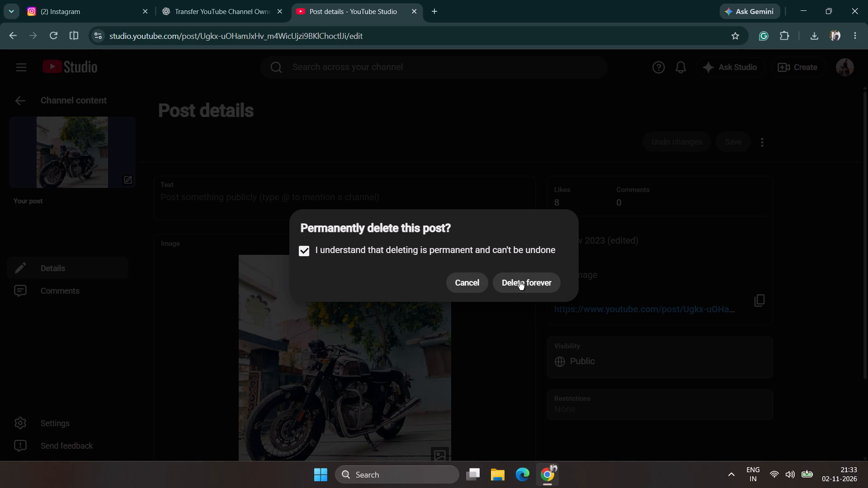
left_click(519, 281)
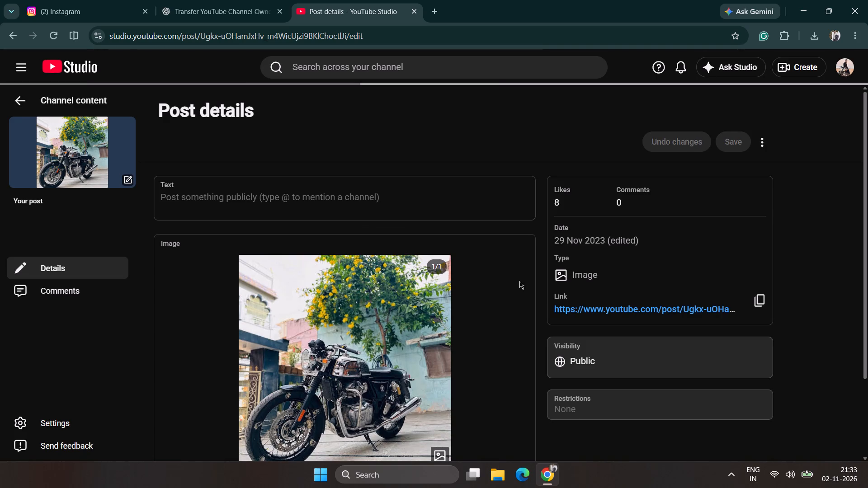
scroll(519, 281, "down", 2)
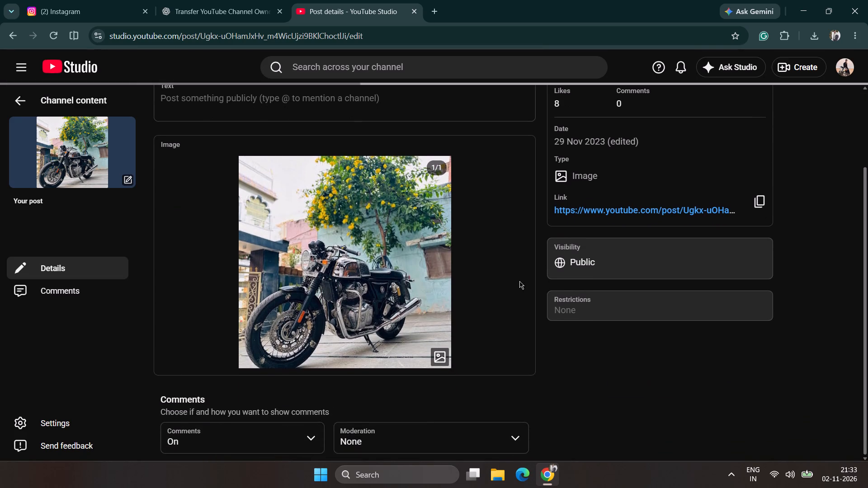
scroll(519, 281, "down", 1)
scroll(519, 281, "up", 4)
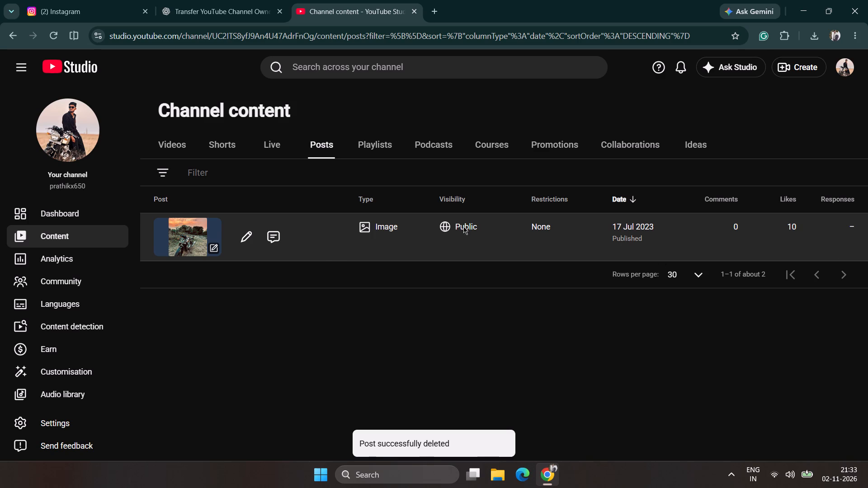
Delete forever the remaining image post published on 17 Jul 2023, acknowledging that the deletion is permanent.
left_click(245, 239)
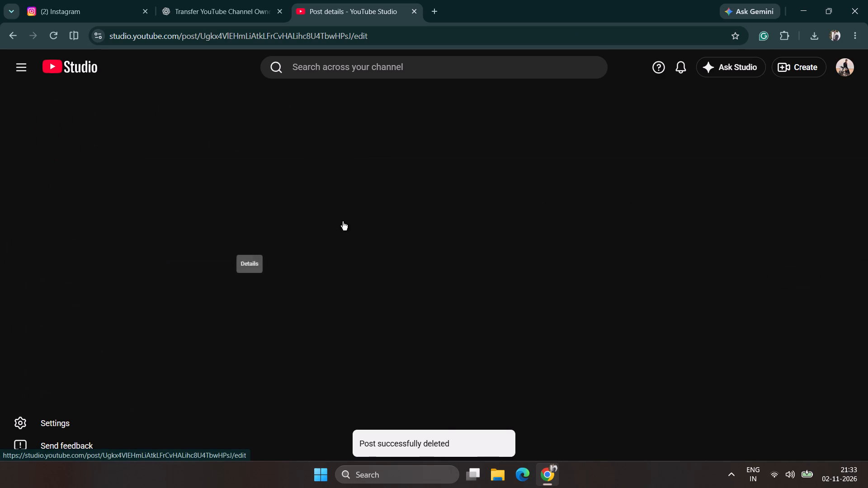
left_click(763, 146)
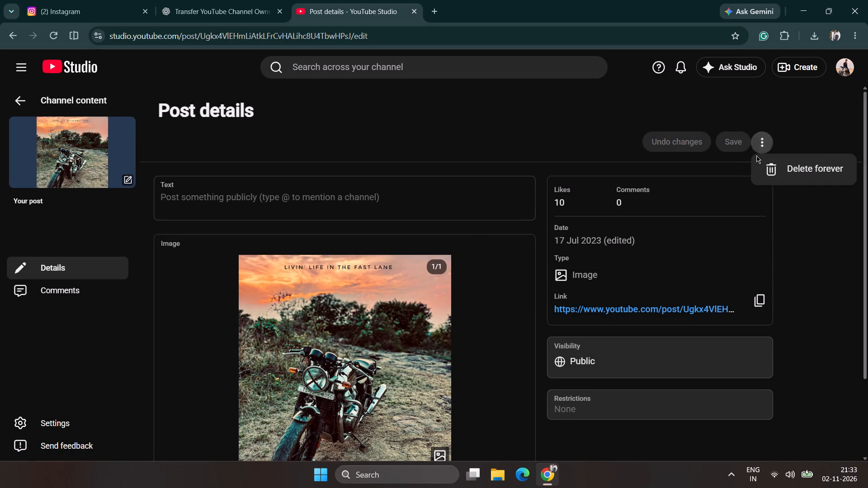
left_click(778, 170)
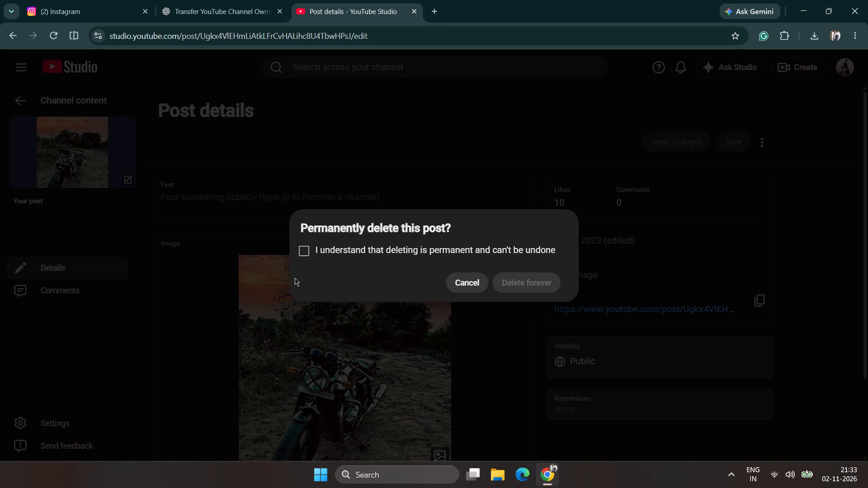
left_click(302, 250)
left_click(537, 277)
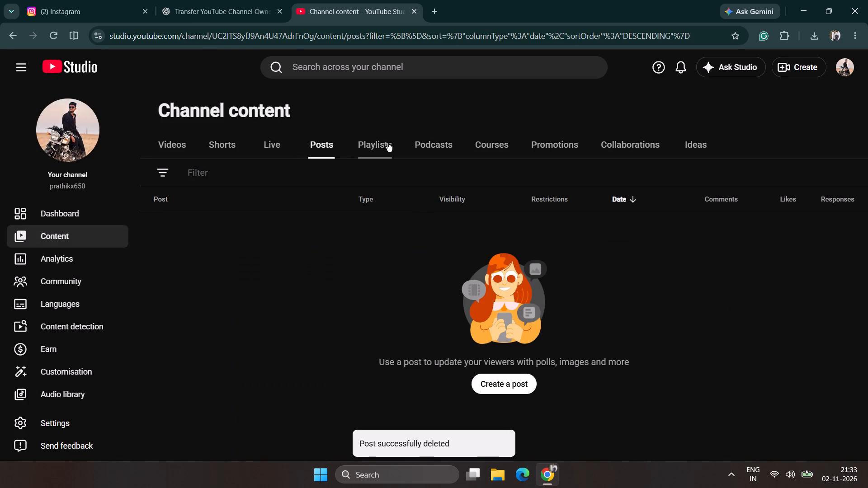
Delete the GT650 playlist from the channel's playlists.
left_click(387, 143)
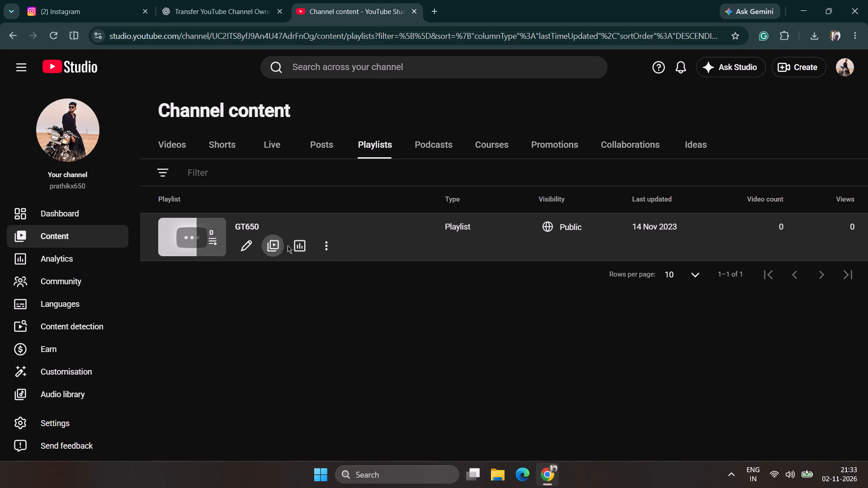
left_click(321, 242)
left_click(283, 321)
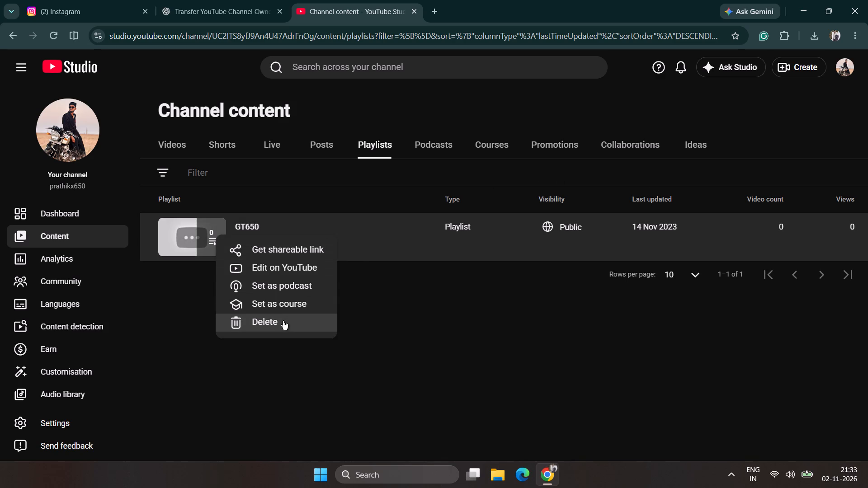
left_click(576, 300)
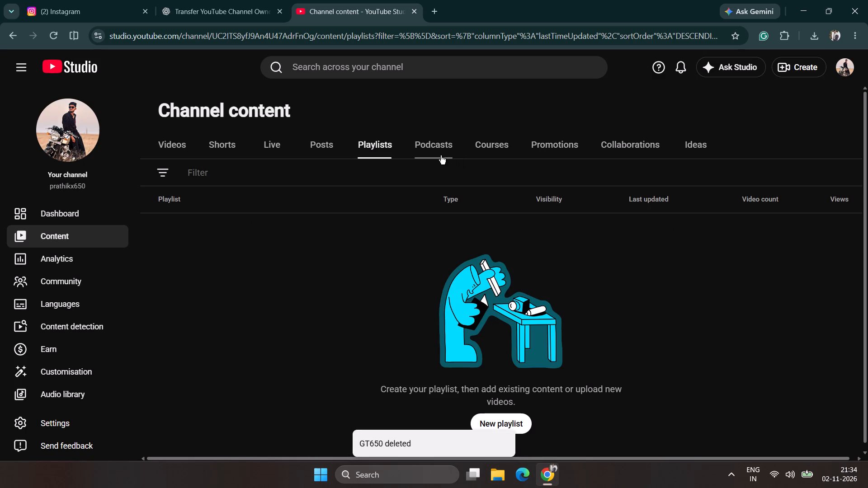
Check the channel's Podcasts, Courses, Promotions, Collaborations and Ideas for any remaining content.
left_click(441, 155)
left_click(505, 142)
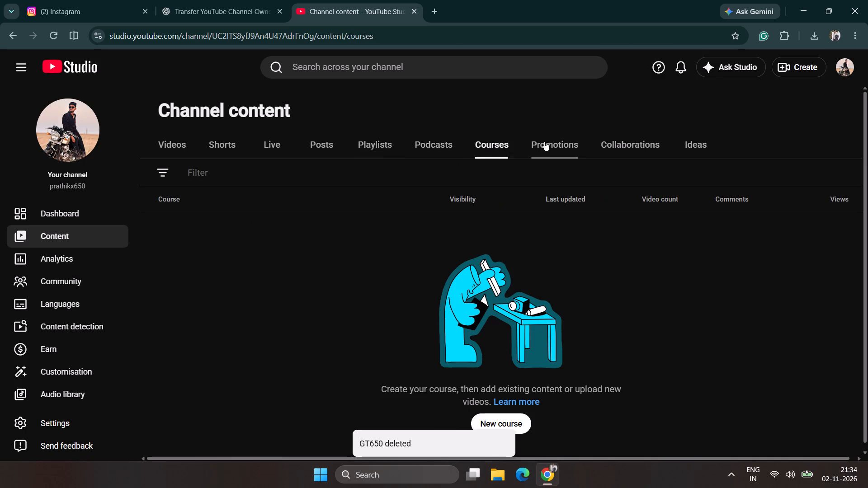
left_click(546, 143)
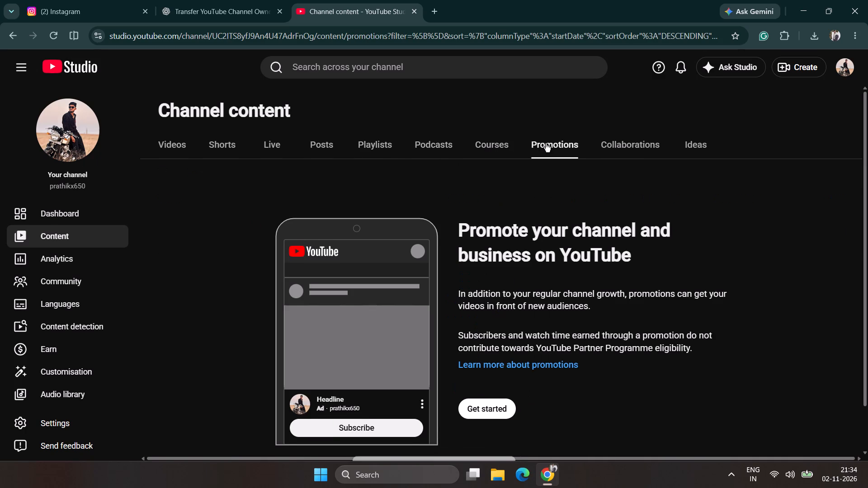
scroll(547, 135, "down", 1)
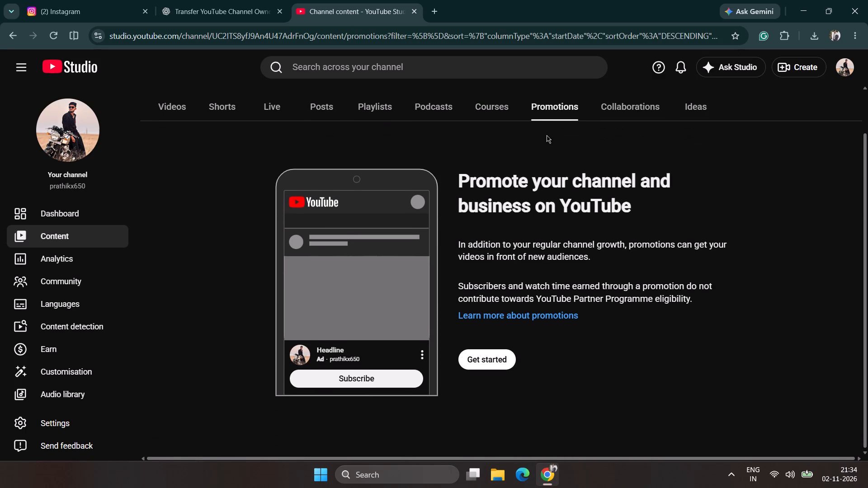
left_click(617, 113)
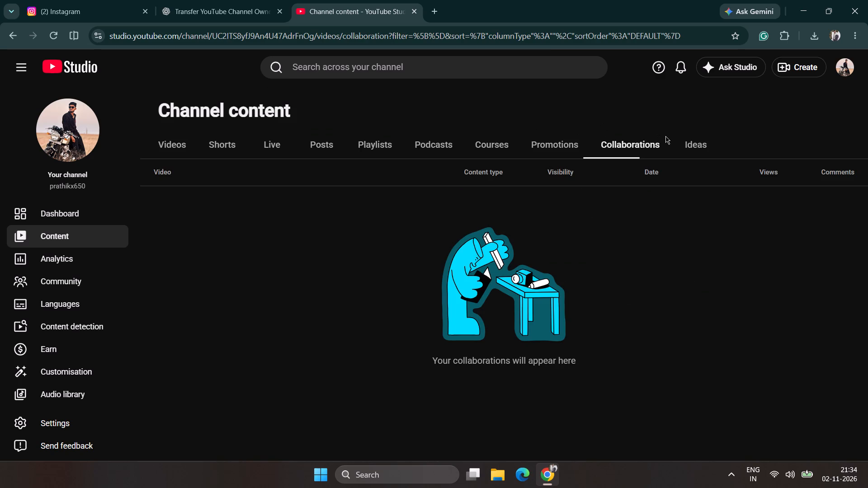
left_click(688, 144)
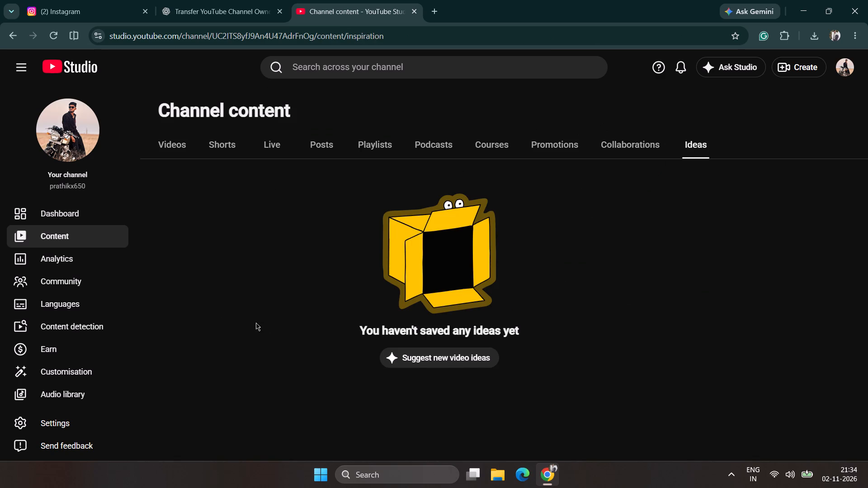
Check the channel's Analytics, Dashboard, Community, Languages (including drafts and published) and Content detection for anything remaining.
left_click(45, 260)
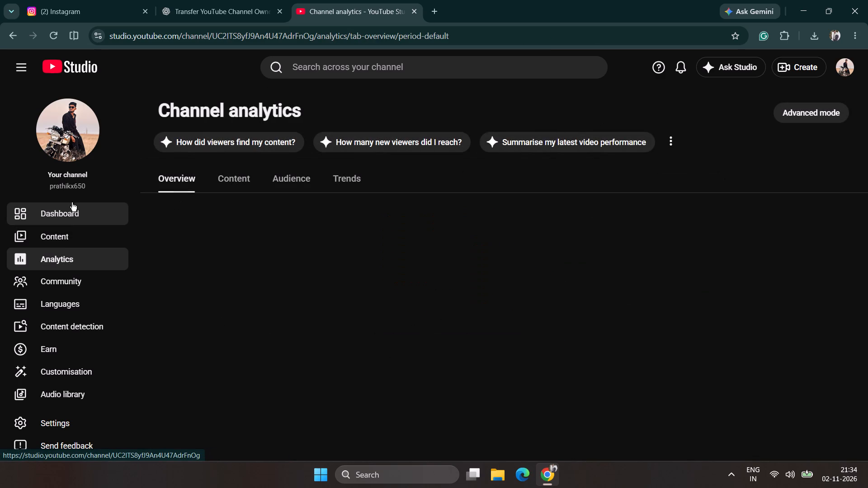
left_click(51, 223)
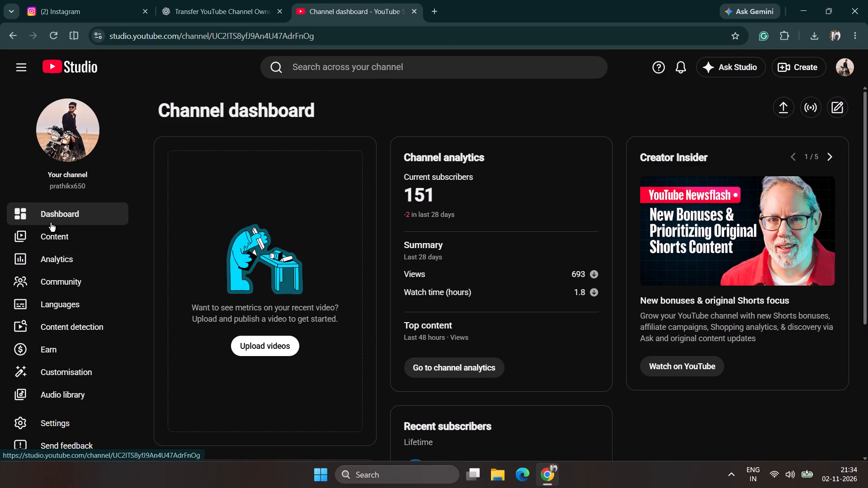
left_click(35, 260)
left_click(52, 276)
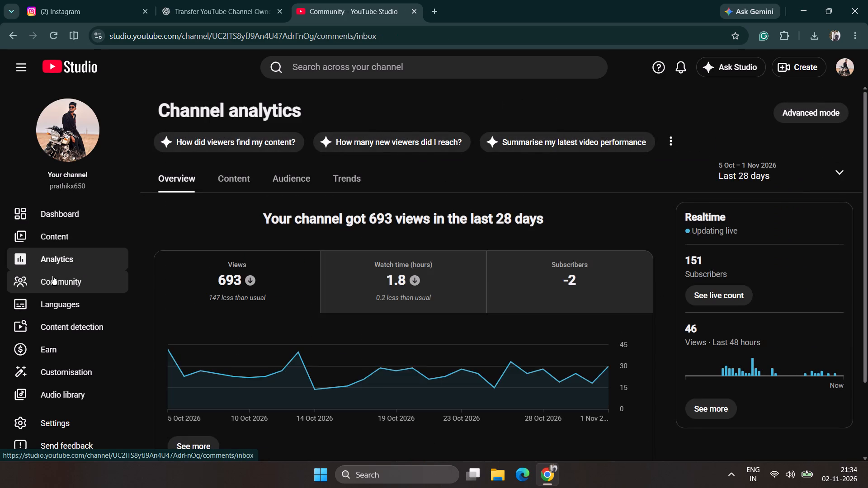
left_click(60, 301)
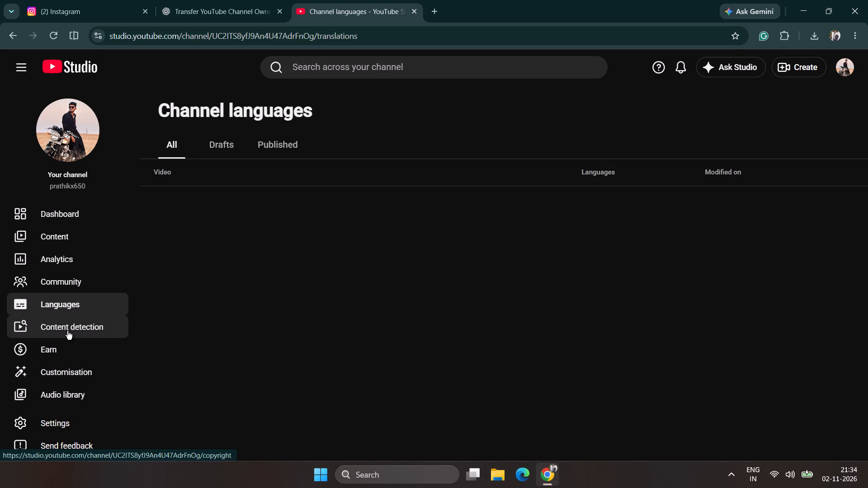
left_click(219, 147)
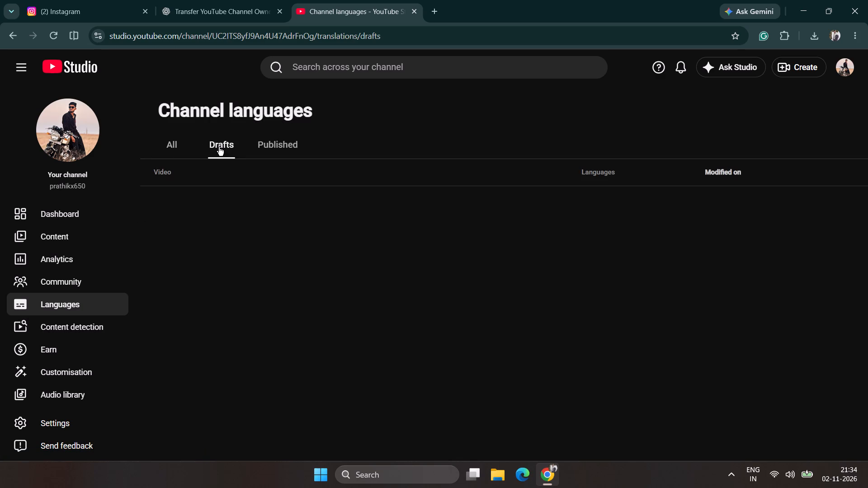
left_click(304, 129)
left_click(290, 139)
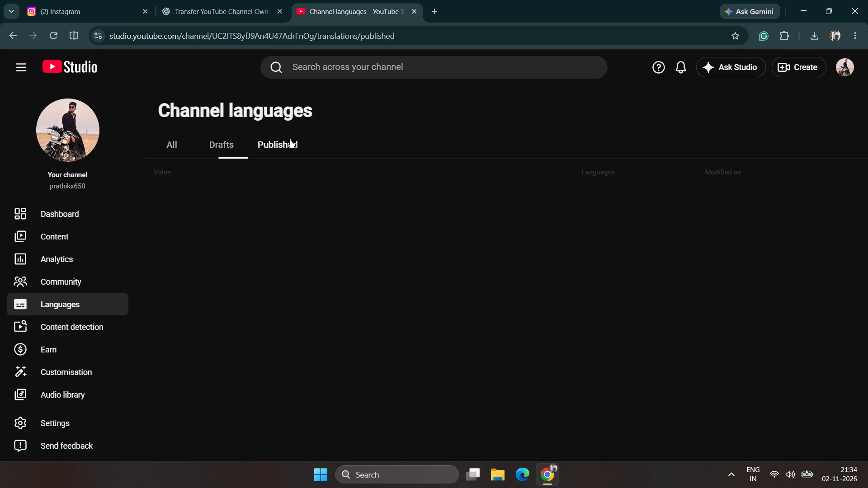
left_click(85, 321)
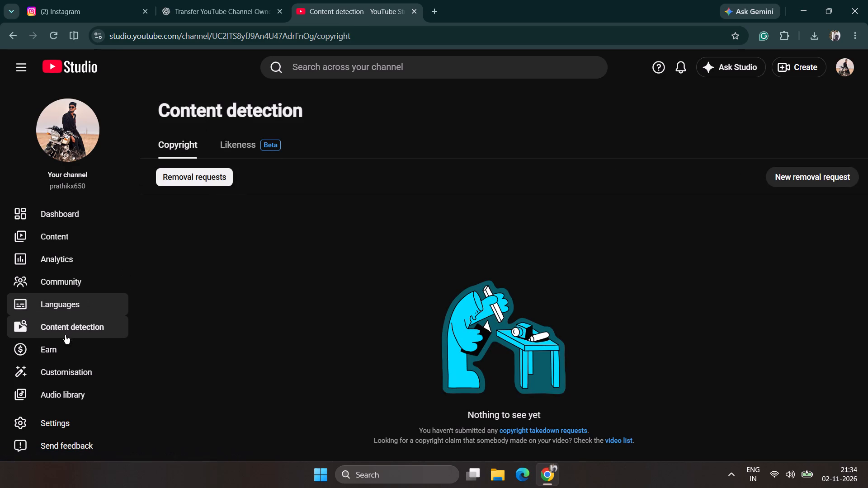
Review the Earn page's monetisation options and eligibility requirements for the channel.
left_click(60, 343)
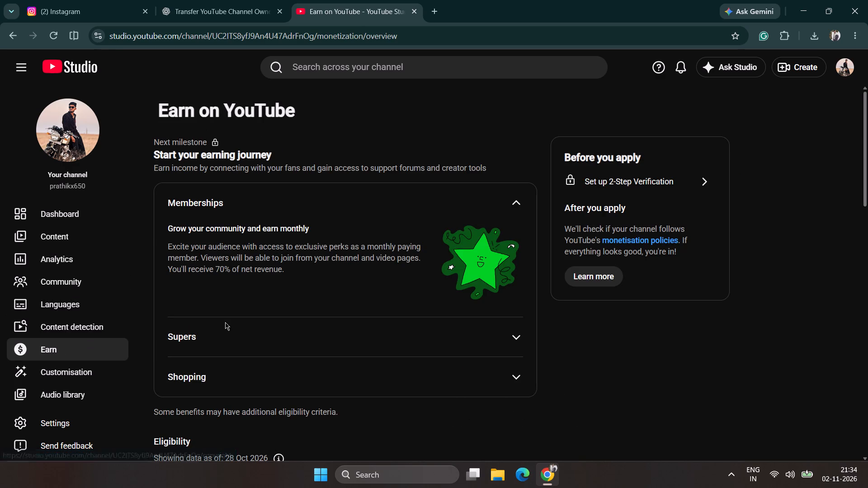
scroll(225, 322, "down", 3)
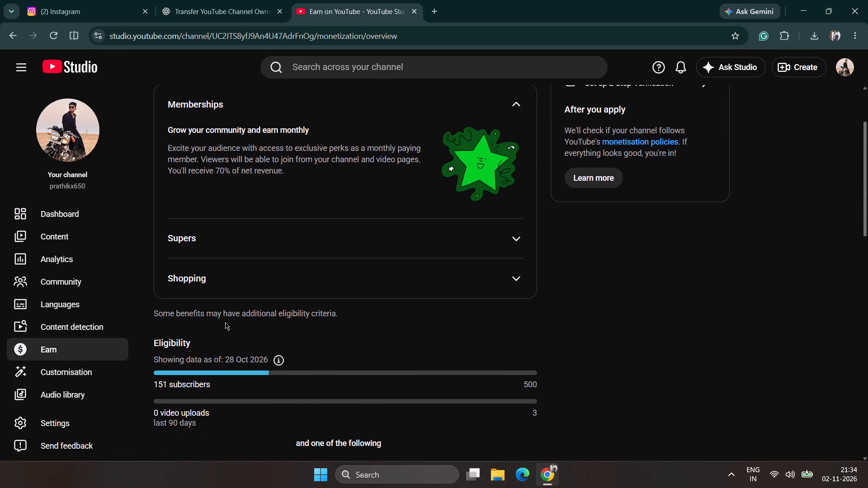
scroll(225, 322, "down", 1)
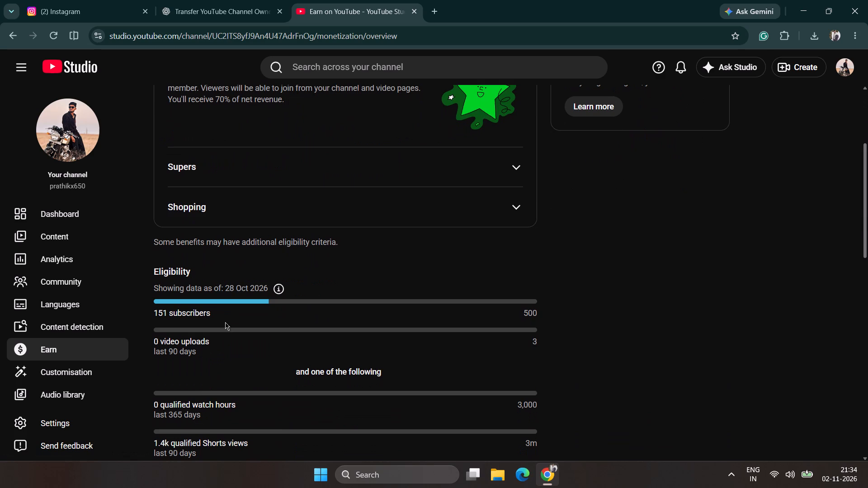
scroll(225, 322, "down", 1)
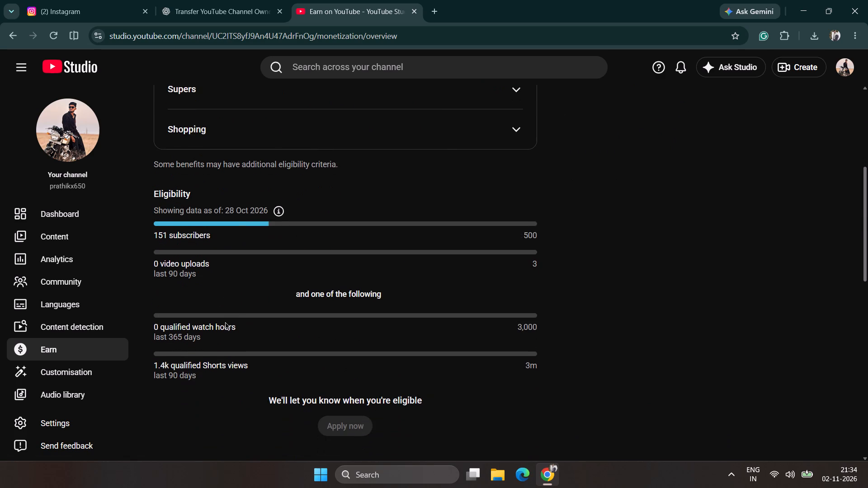
scroll(225, 322, "down", 2)
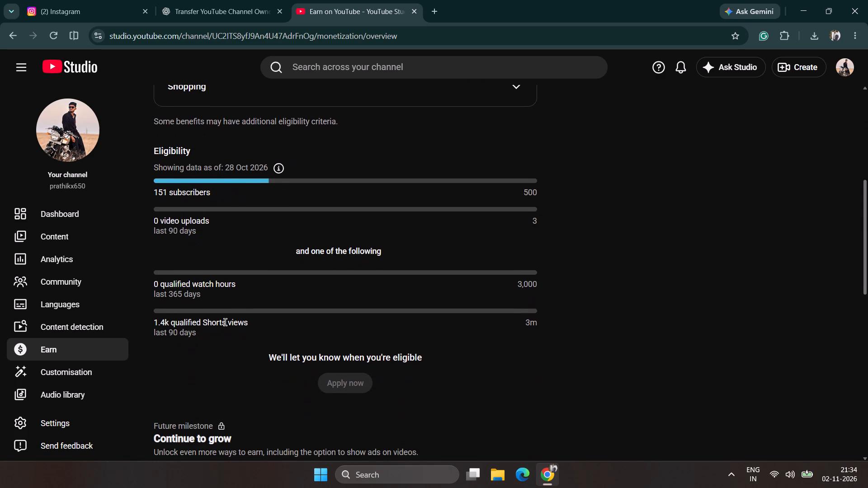
scroll(225, 322, "down", 2)
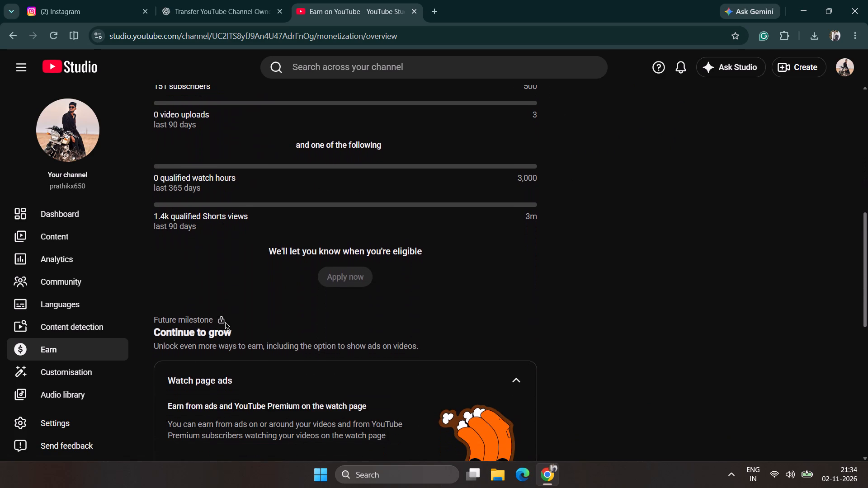
Open the channel's profile customisation at the banner image and picture settings.
left_click(69, 370)
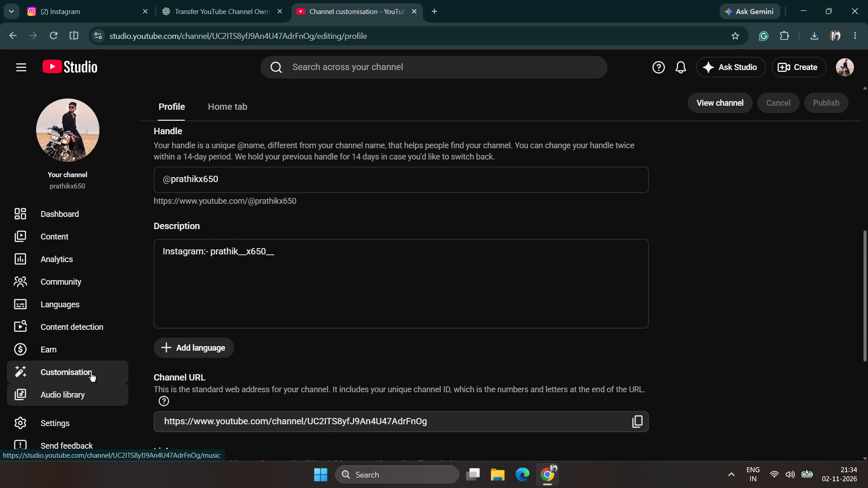
scroll(308, 254, "up", 5)
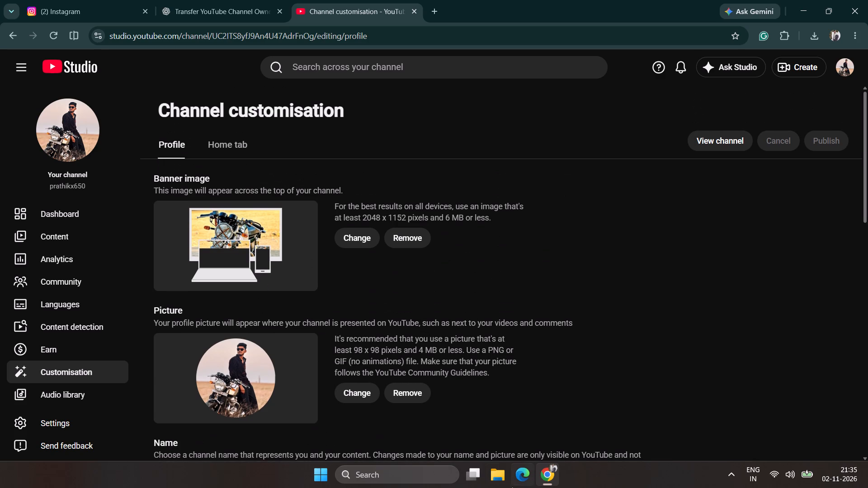
Switch to File Explorer, browse the Downloads folder and preview the DQ image, closing the viewer again.
left_click(500, 486)
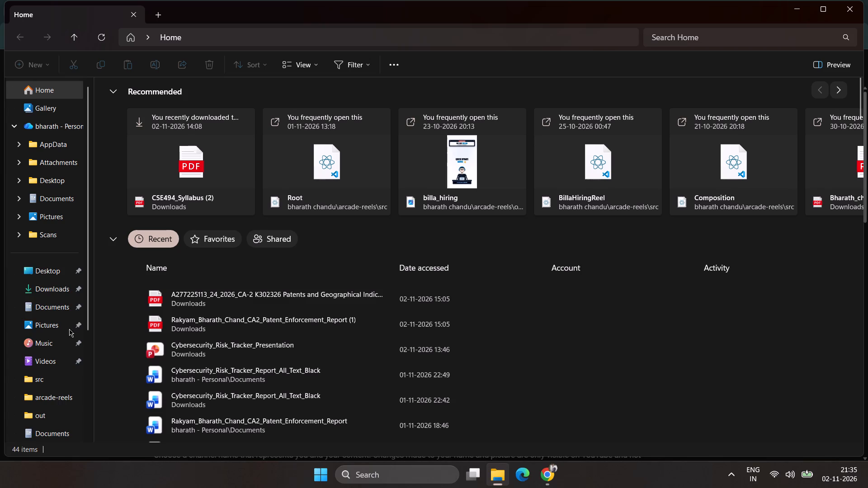
left_click(66, 292)
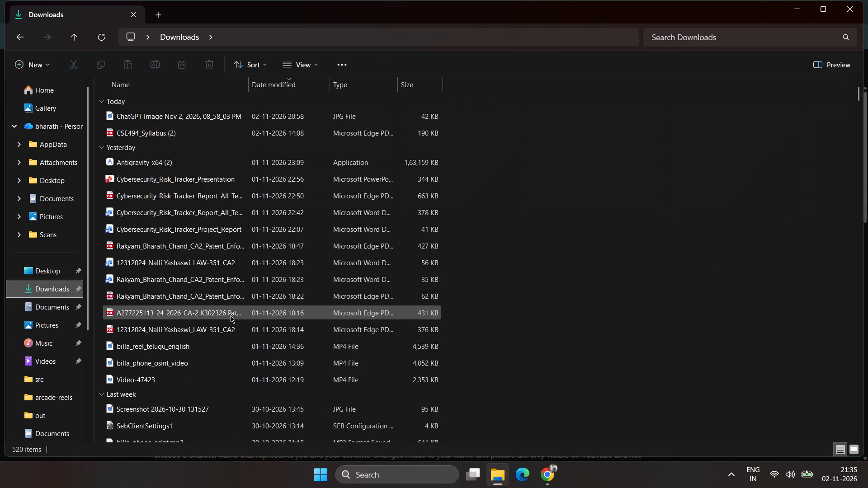
scroll(231, 315, "down", 4)
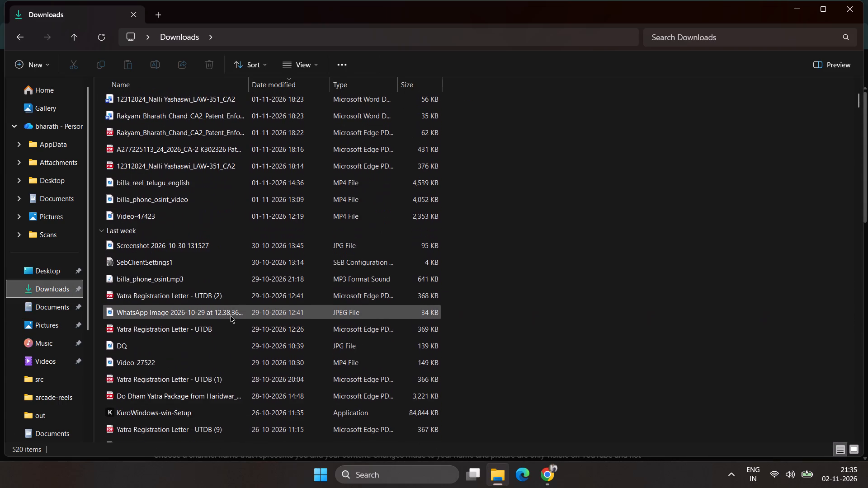
scroll(231, 315, "down", 2)
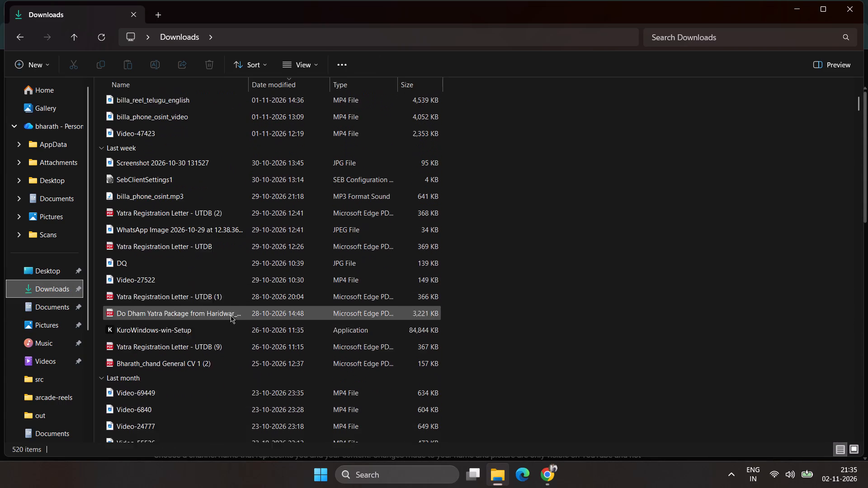
scroll(231, 315, "down", 1)
triple_click(122, 248)
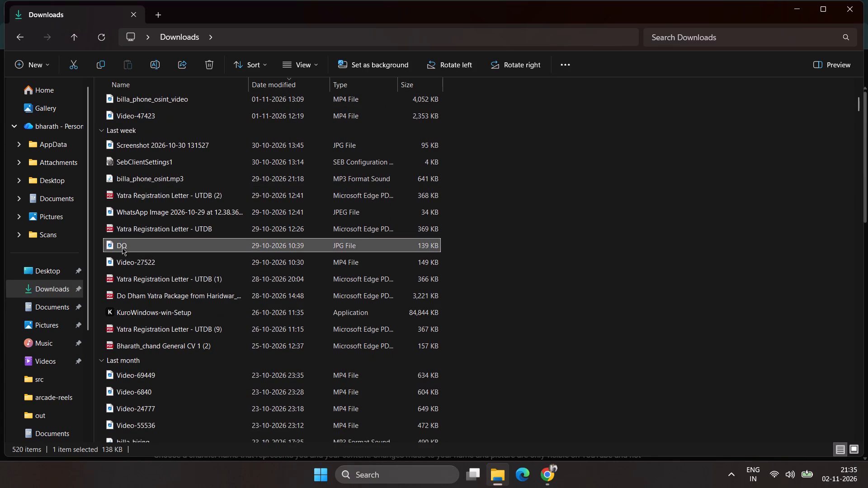
left_click(122, 248)
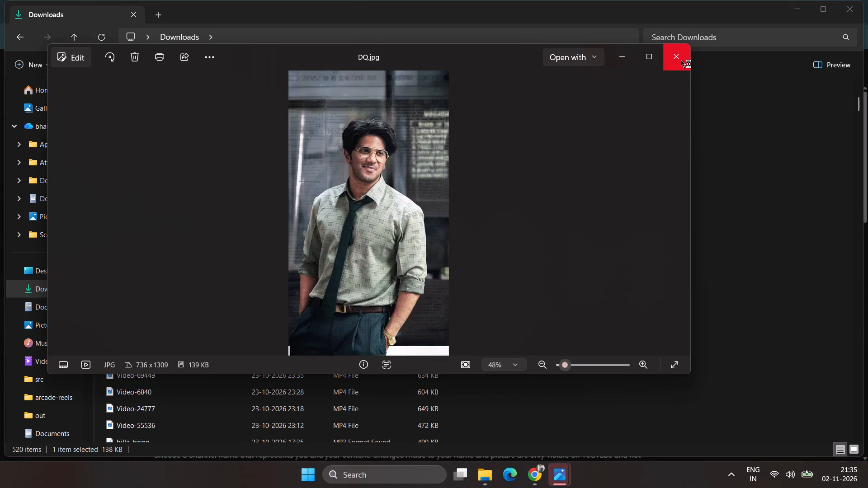
left_click(681, 60)
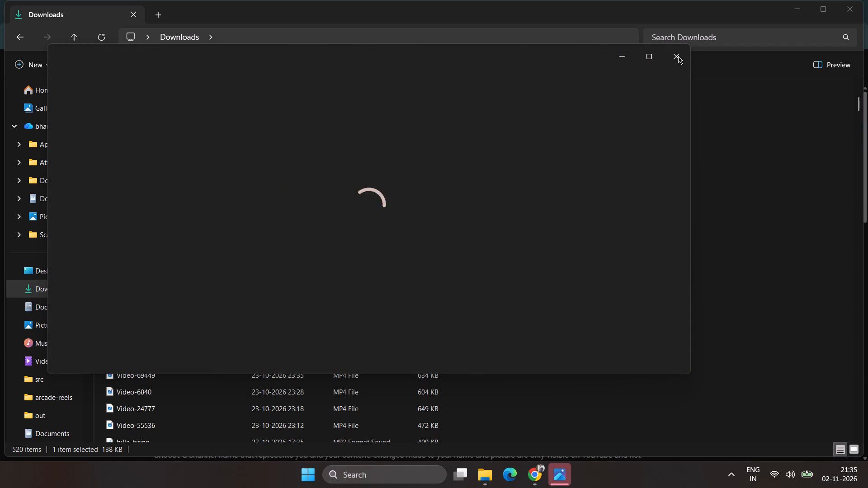
left_click(678, 56)
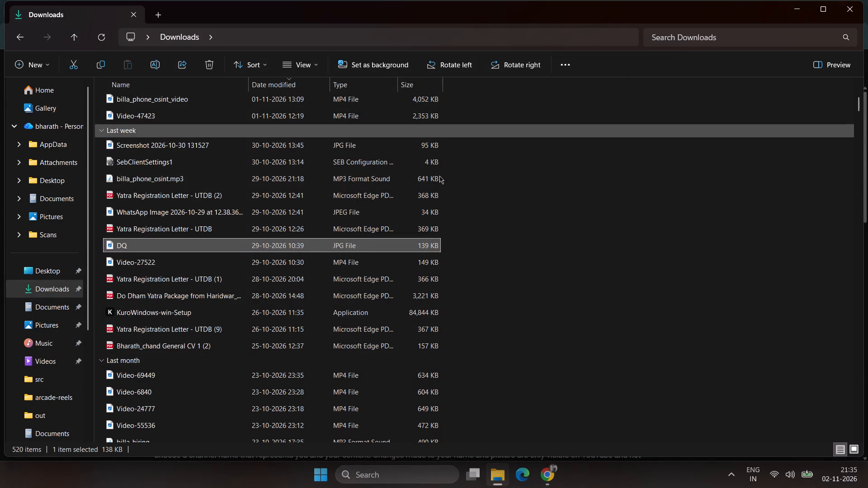
Find the Digital Defender Cybersecurity Banner (1) image in Downloads and preview it, closing the viewer again.
scroll(184, 310, "down", 2)
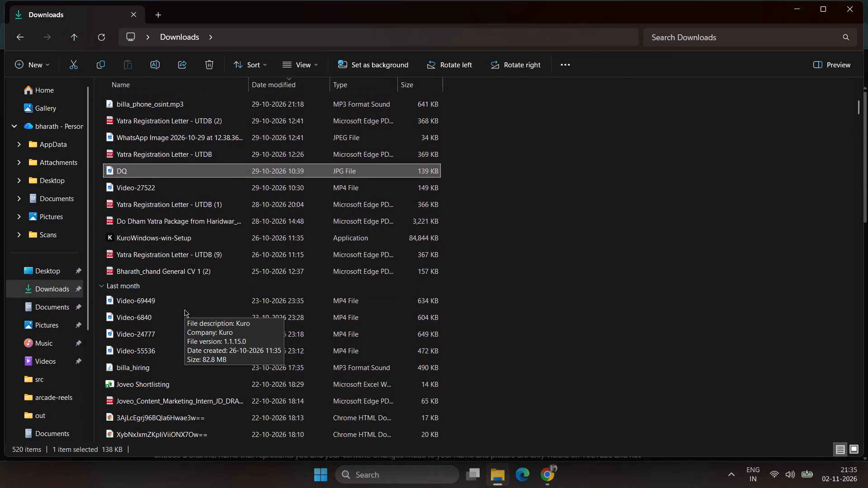
scroll(184, 310, "down", 3)
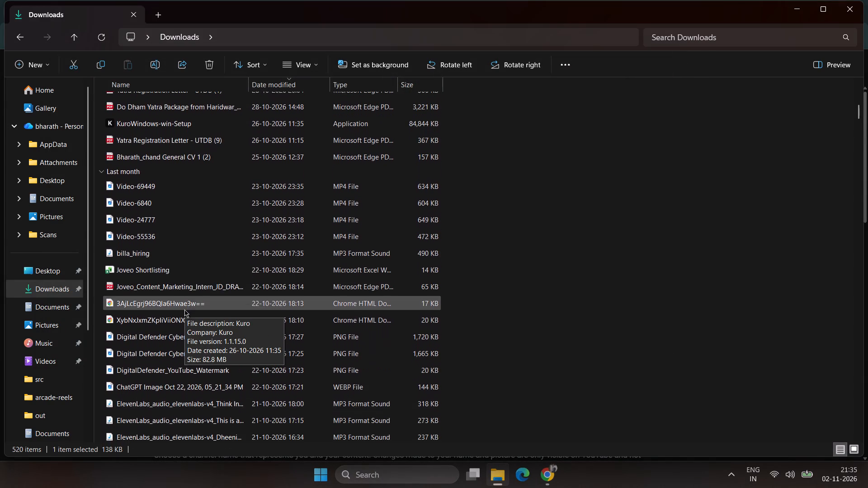
scroll(184, 310, "down", 2)
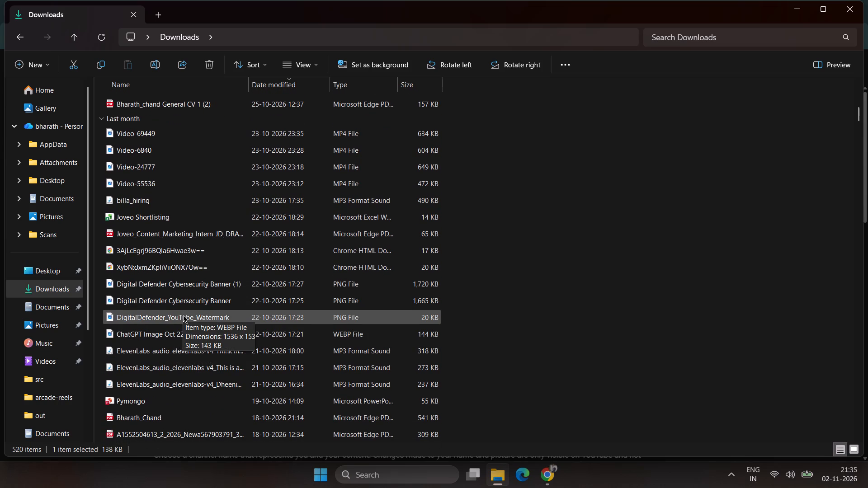
triple_click(142, 285)
left_click(142, 285)
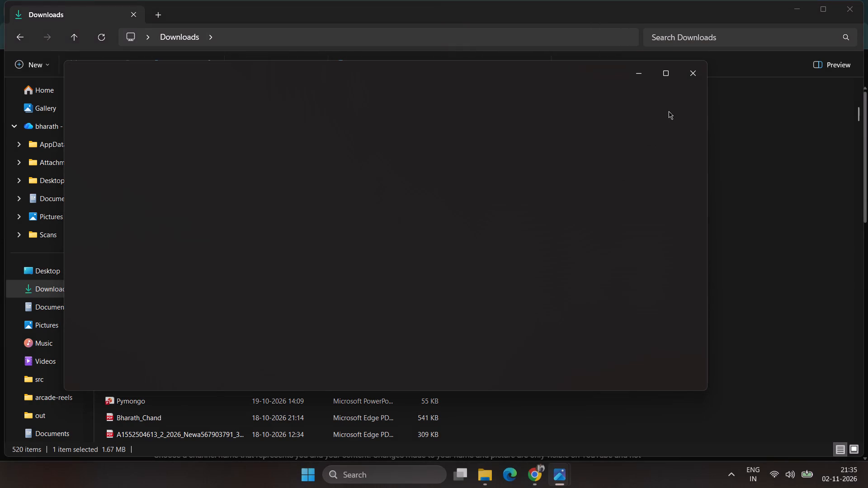
left_click(697, 75)
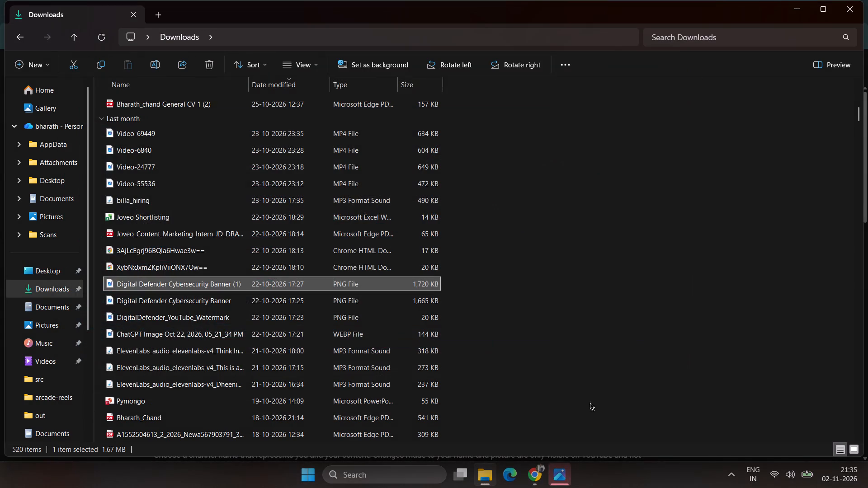
left_click(558, 483)
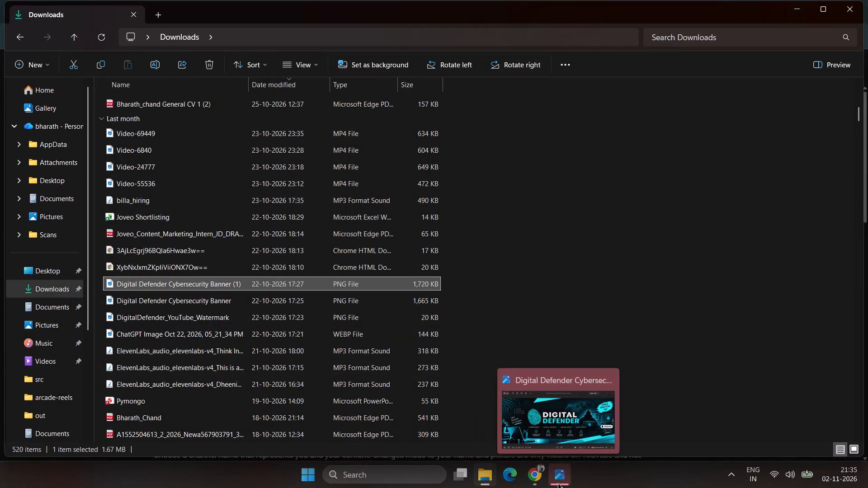
left_click(679, 60)
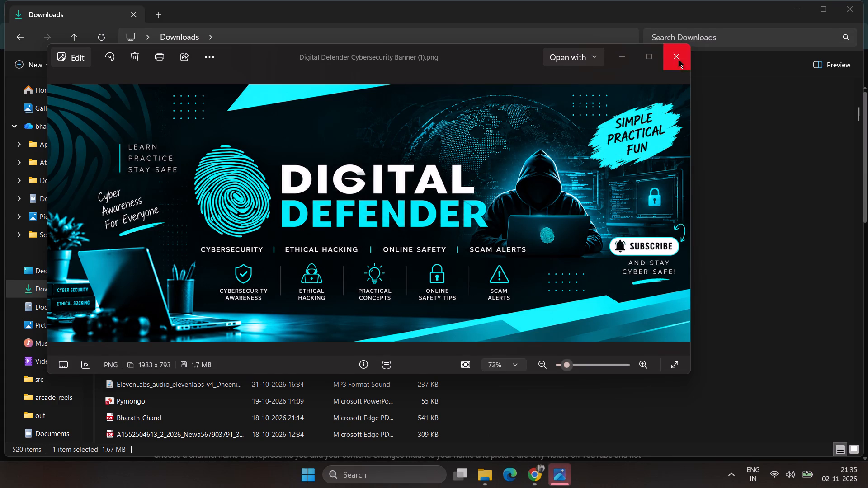
Switch to Chrome, back to the YouTube Studio channel customisation page.
left_click(547, 471)
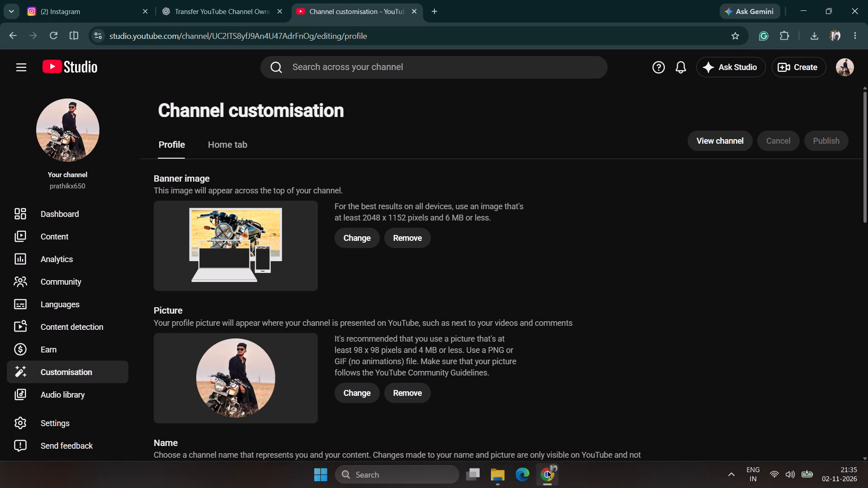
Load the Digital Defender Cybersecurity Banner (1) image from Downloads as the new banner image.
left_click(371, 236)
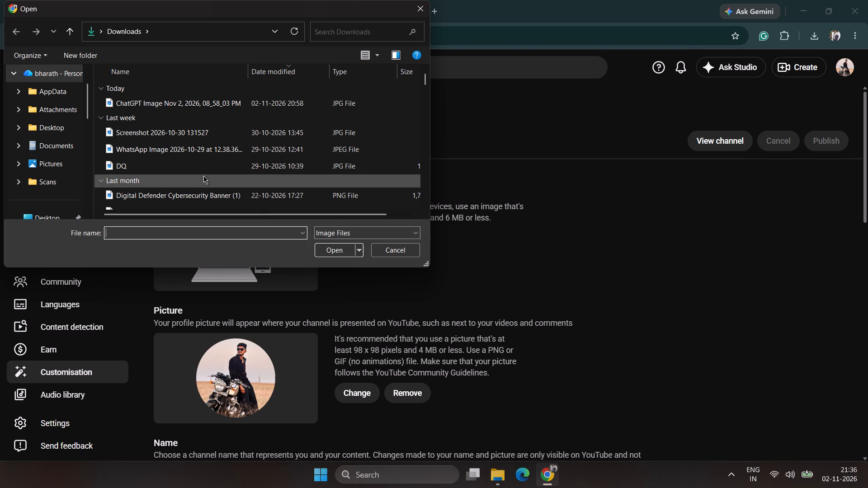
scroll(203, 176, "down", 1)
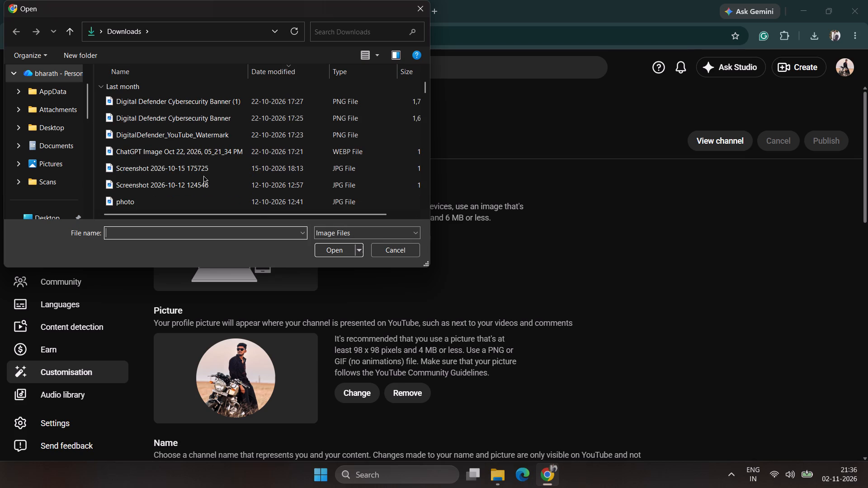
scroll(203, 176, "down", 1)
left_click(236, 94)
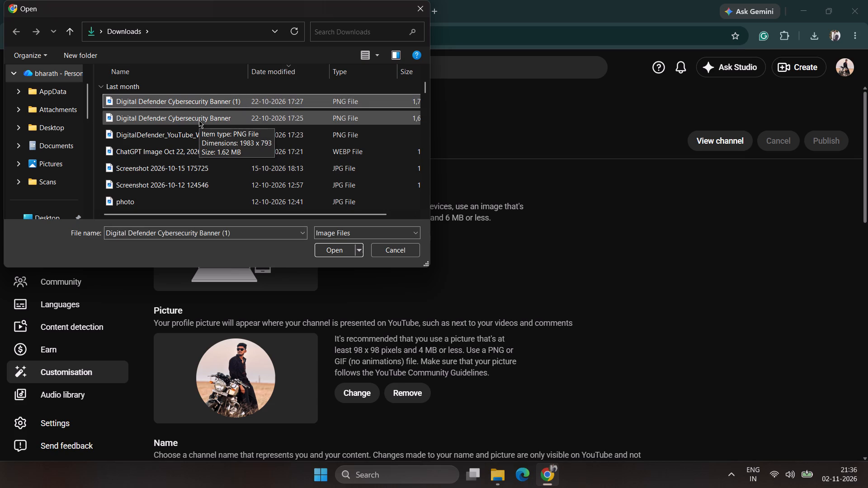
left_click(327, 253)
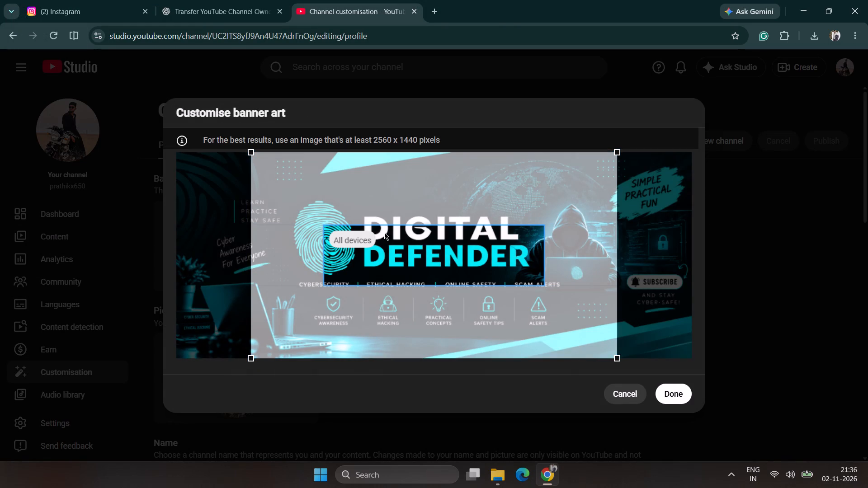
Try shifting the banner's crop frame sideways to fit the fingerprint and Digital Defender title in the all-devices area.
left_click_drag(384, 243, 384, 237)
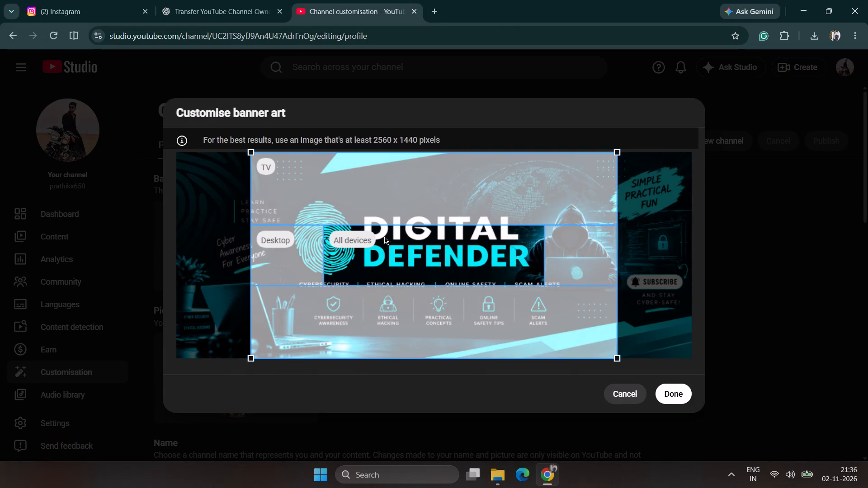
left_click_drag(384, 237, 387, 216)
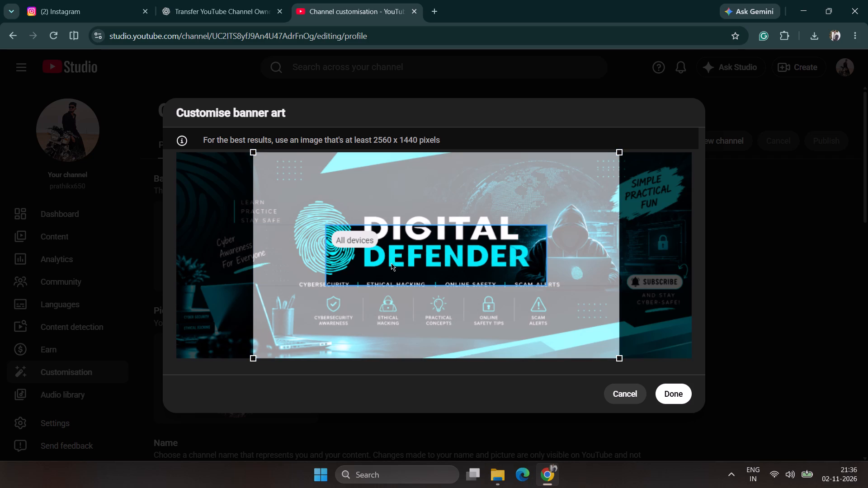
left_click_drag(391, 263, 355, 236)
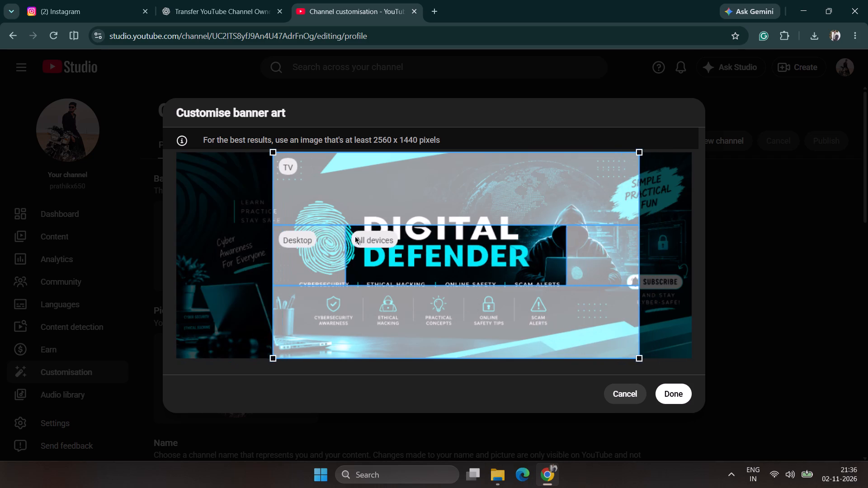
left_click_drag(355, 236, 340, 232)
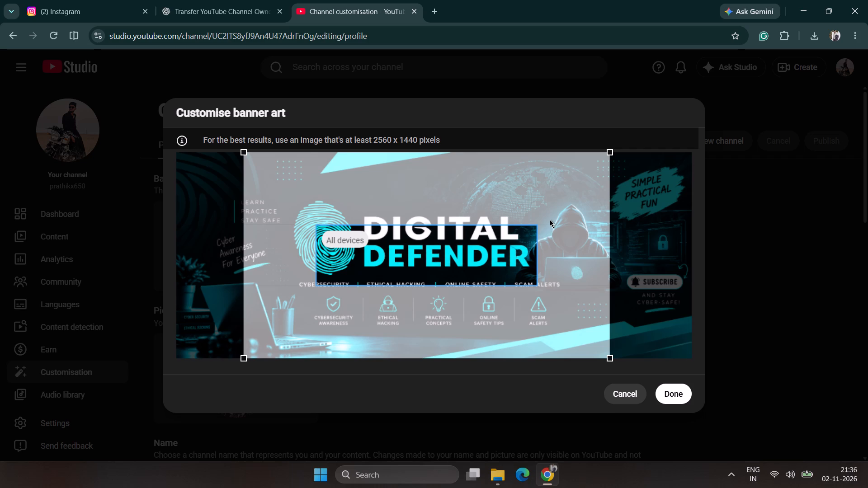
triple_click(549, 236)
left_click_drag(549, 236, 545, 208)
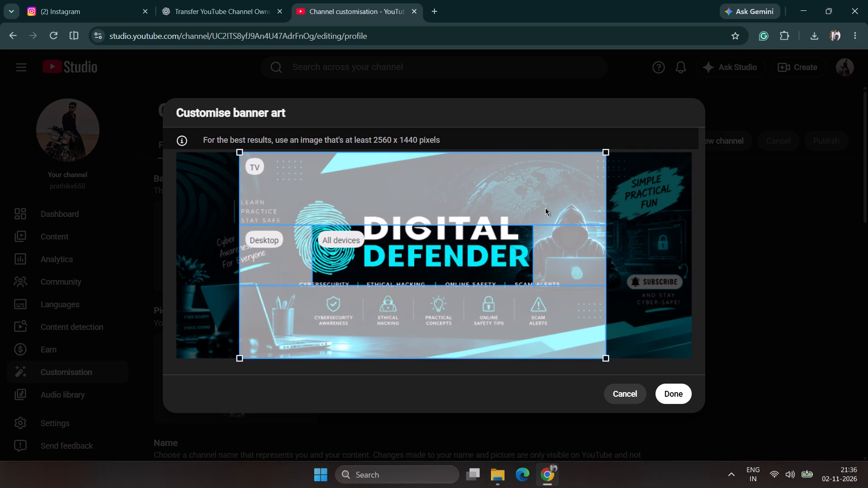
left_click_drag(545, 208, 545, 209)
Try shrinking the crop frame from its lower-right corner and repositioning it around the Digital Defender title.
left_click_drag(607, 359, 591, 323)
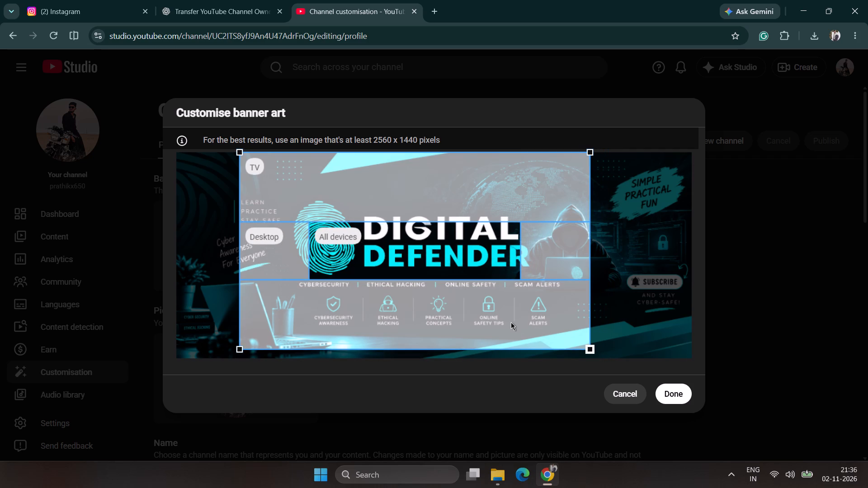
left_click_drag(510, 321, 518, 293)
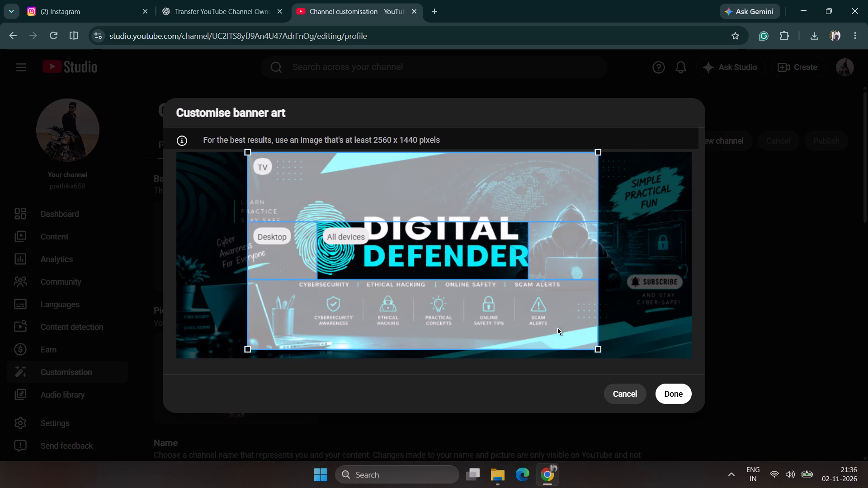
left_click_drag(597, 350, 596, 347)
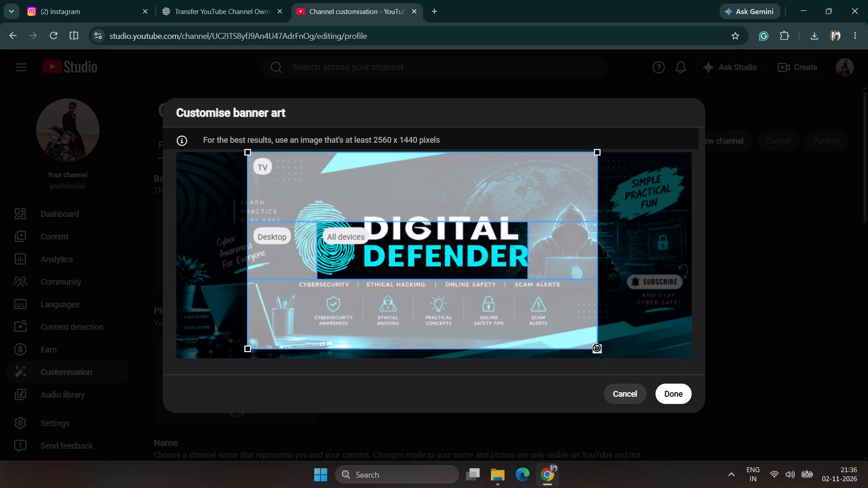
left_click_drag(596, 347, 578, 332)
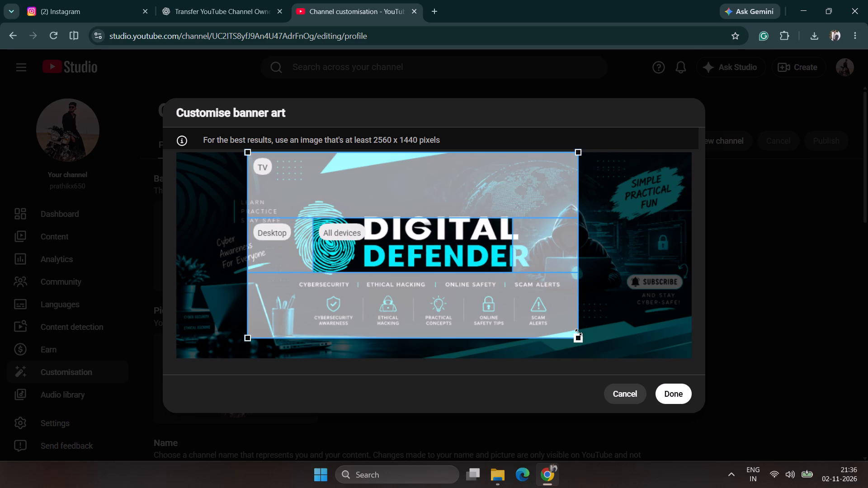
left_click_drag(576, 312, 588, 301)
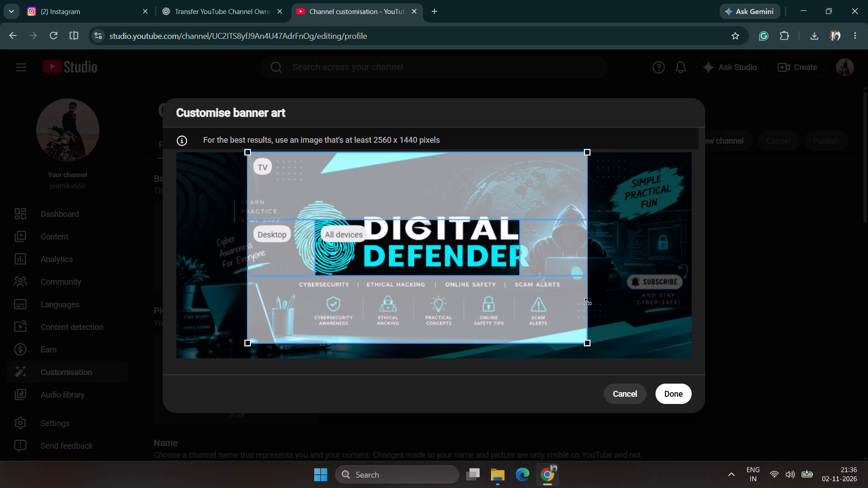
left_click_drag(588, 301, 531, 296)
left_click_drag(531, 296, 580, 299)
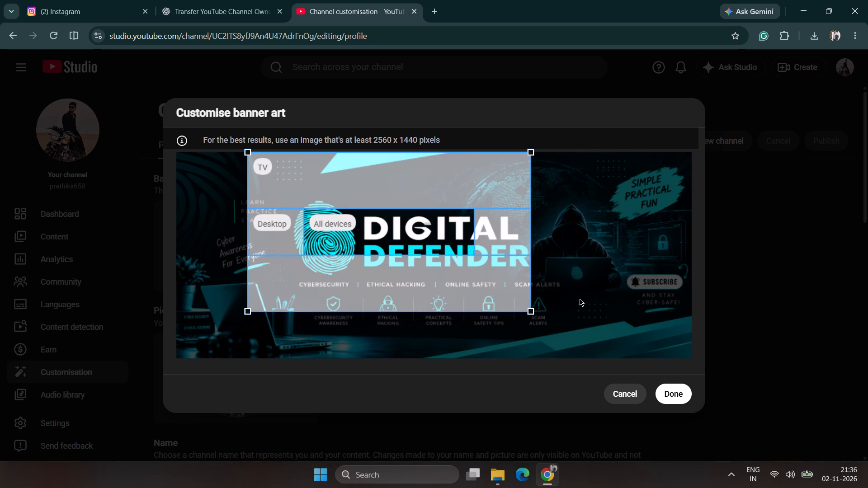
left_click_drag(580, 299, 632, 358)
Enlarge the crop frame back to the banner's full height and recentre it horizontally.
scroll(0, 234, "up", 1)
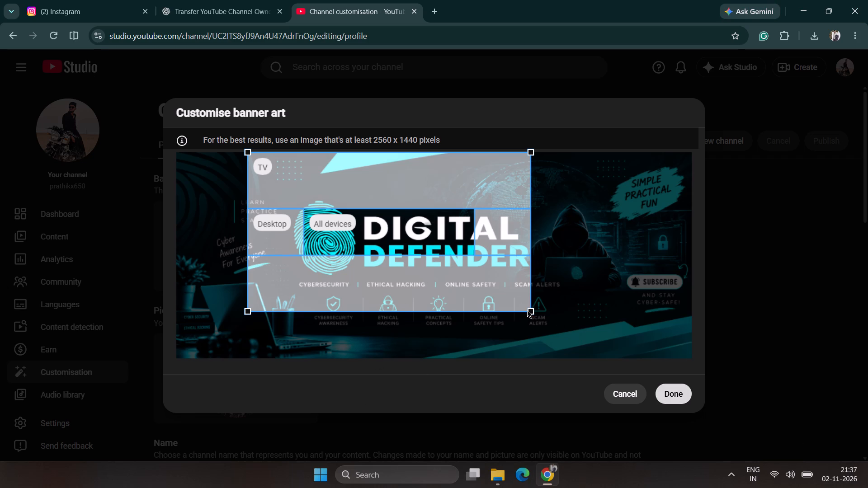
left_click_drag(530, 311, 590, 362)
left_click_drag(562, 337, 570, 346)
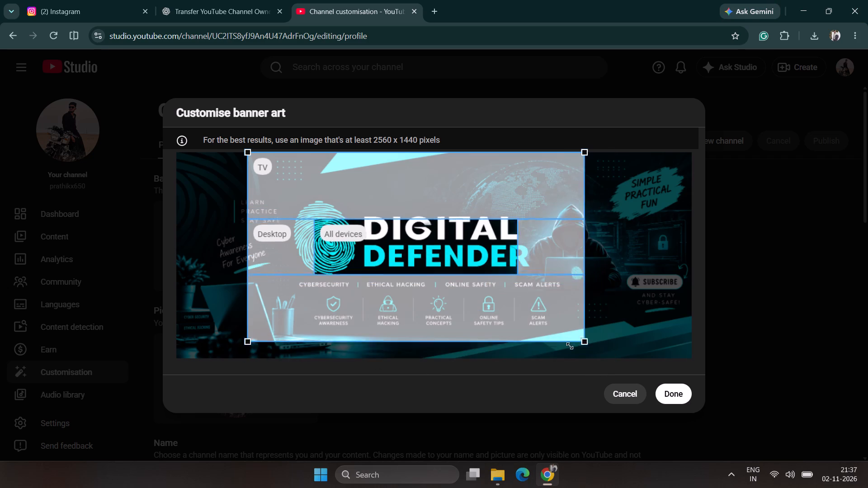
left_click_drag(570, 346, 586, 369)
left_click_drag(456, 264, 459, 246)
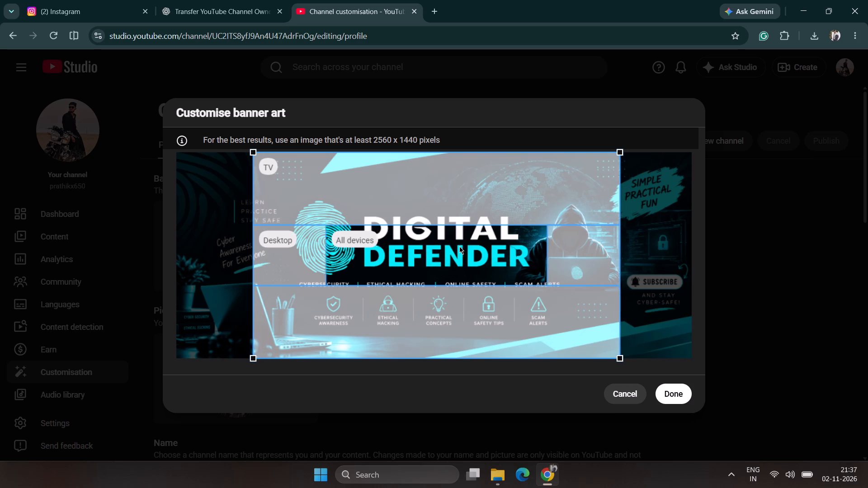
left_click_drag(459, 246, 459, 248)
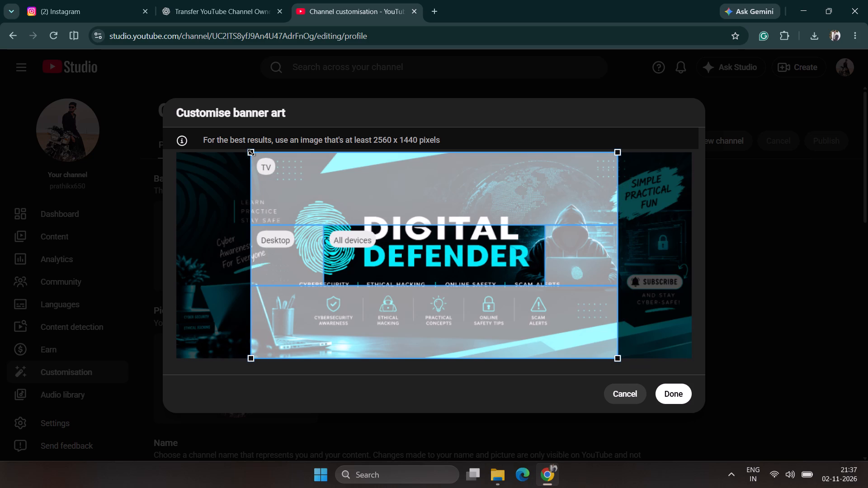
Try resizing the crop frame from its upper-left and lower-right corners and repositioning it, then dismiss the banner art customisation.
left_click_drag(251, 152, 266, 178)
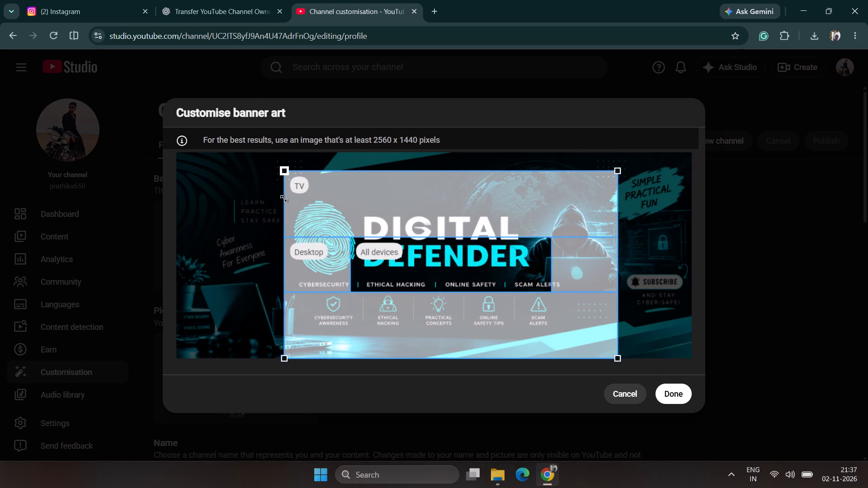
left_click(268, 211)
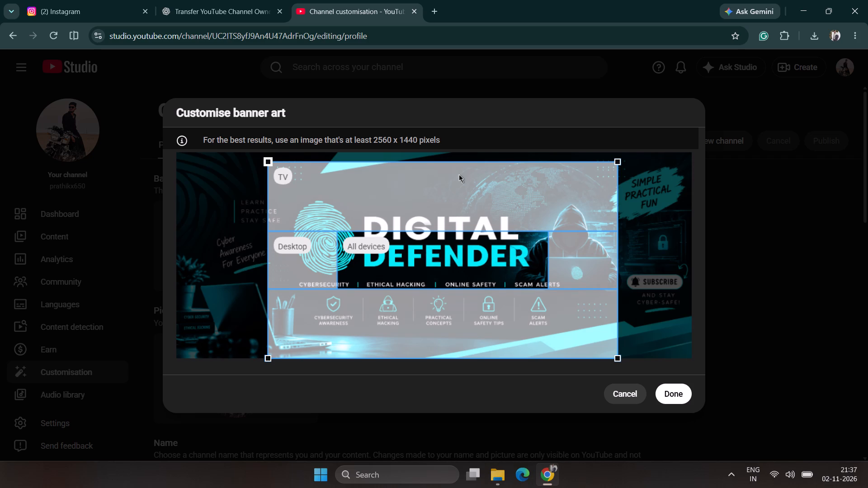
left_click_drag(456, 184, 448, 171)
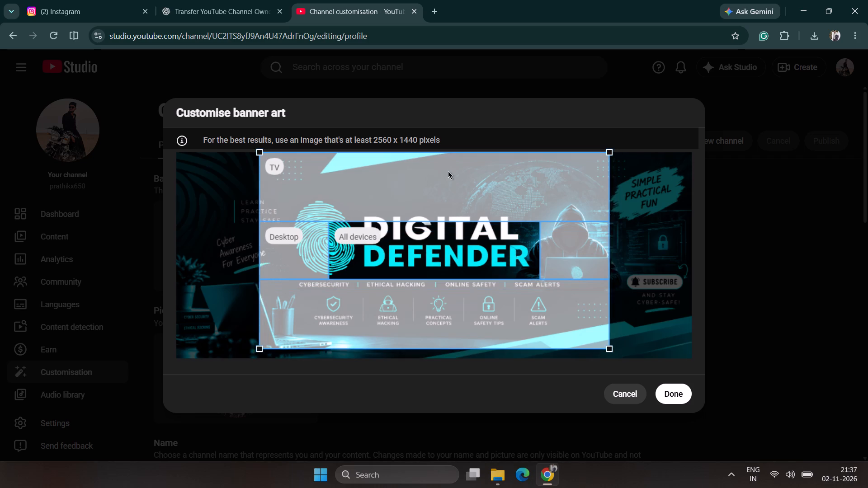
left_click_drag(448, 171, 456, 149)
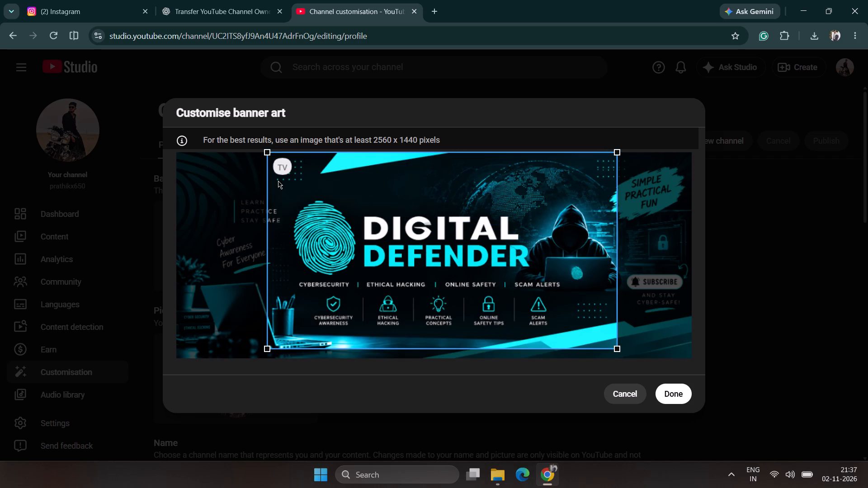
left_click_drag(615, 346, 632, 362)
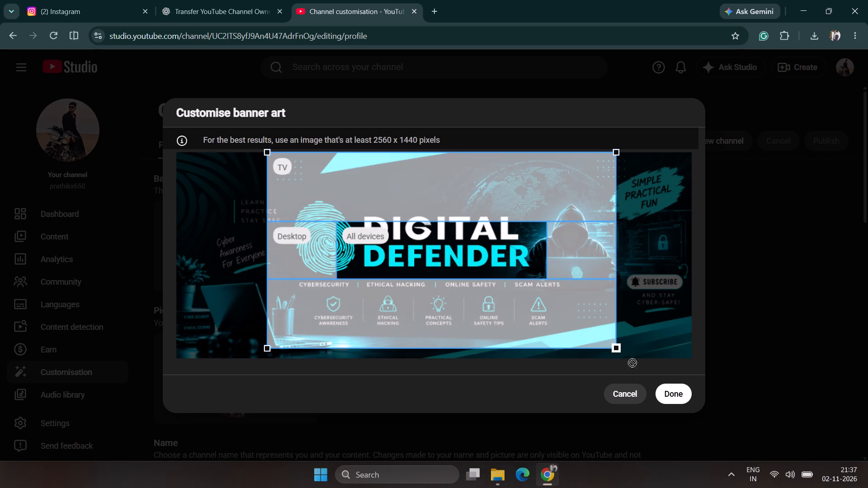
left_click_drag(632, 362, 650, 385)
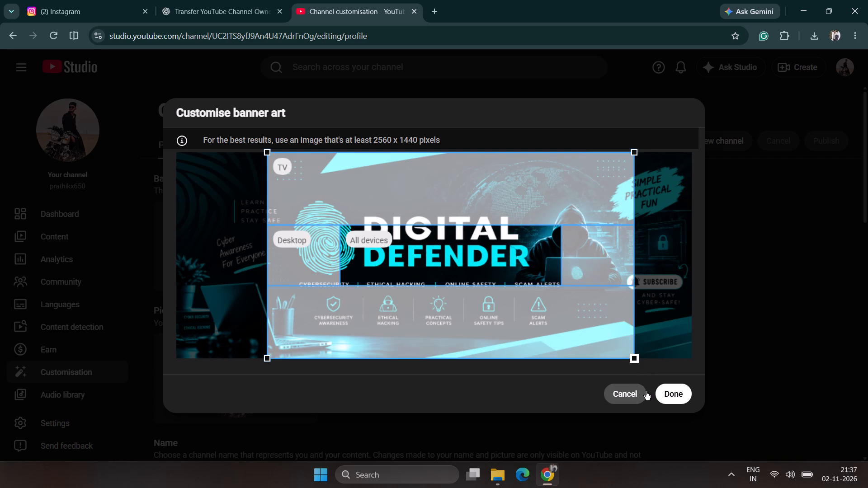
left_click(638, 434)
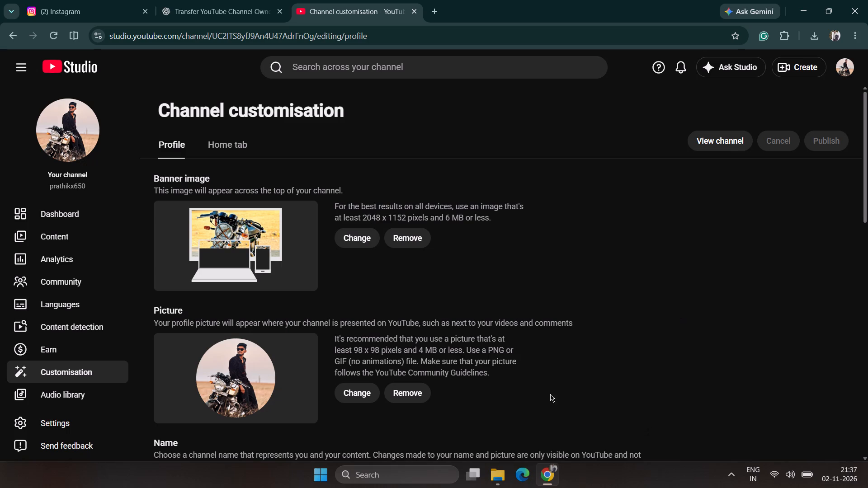
Set Digital Defender Cybersecurity Banner (1) from Downloads as the banner image, accepting the default crop.
left_click(358, 235)
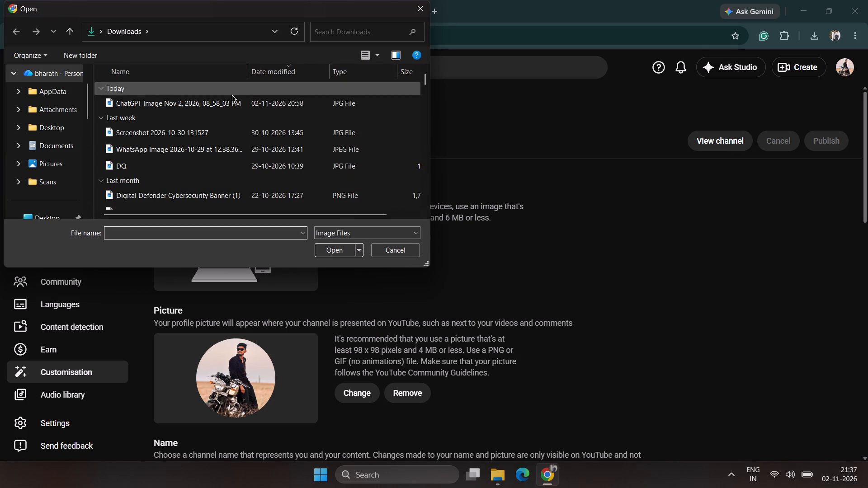
left_click(208, 192)
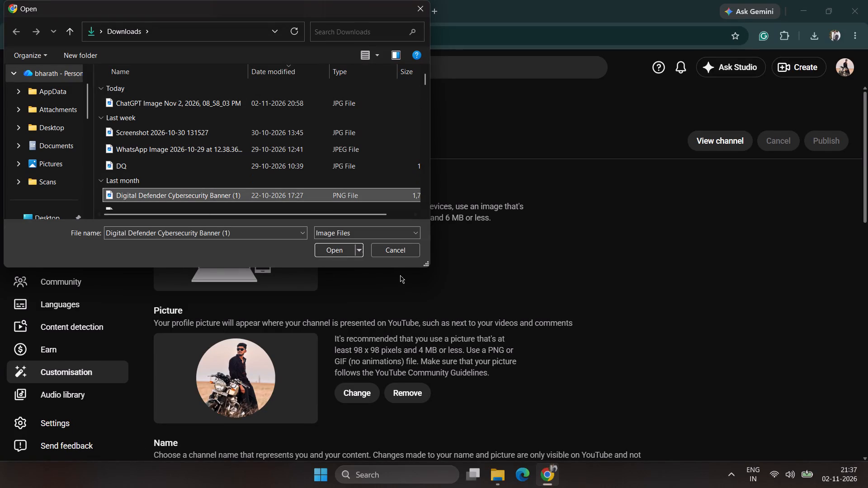
left_click(339, 253)
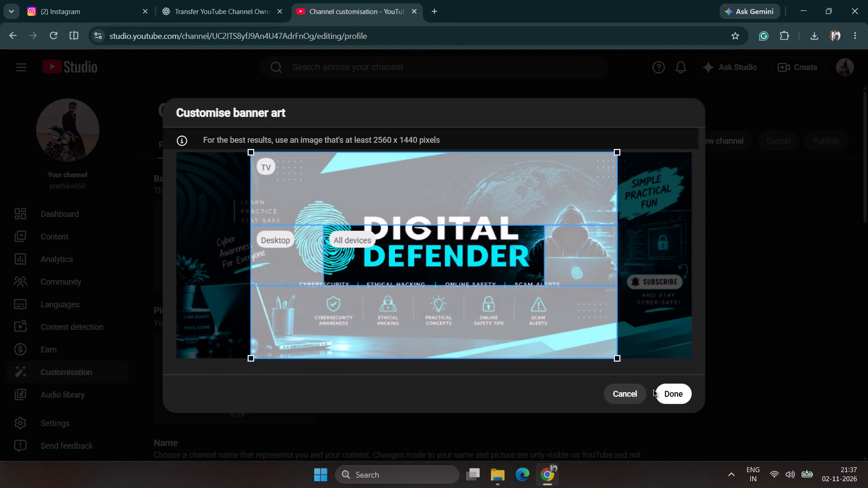
left_click(672, 396)
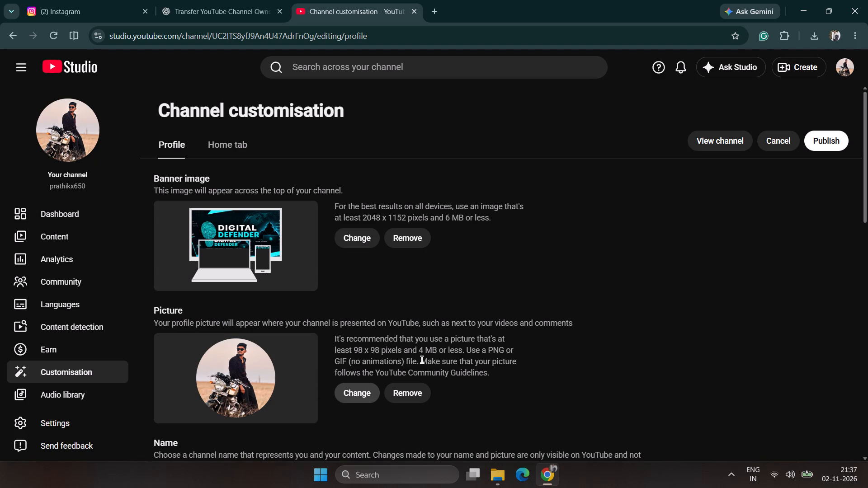
Set DigitalDefender_YouTube_Watermark from Downloads as the channel's profile picture, accepting the default crop.
left_click(362, 386)
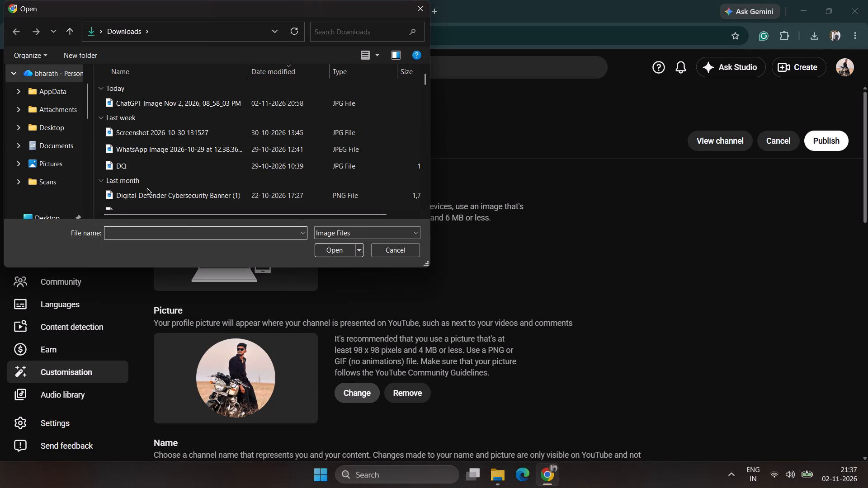
scroll(147, 187, "down", 1)
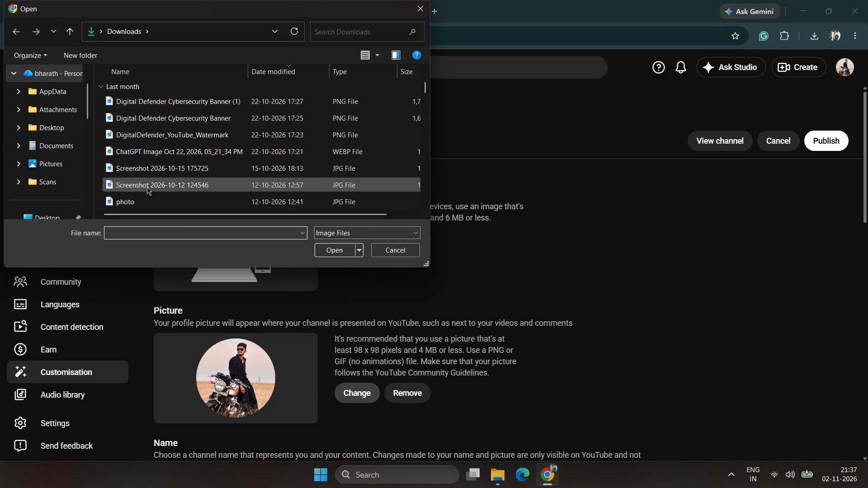
left_click(151, 133)
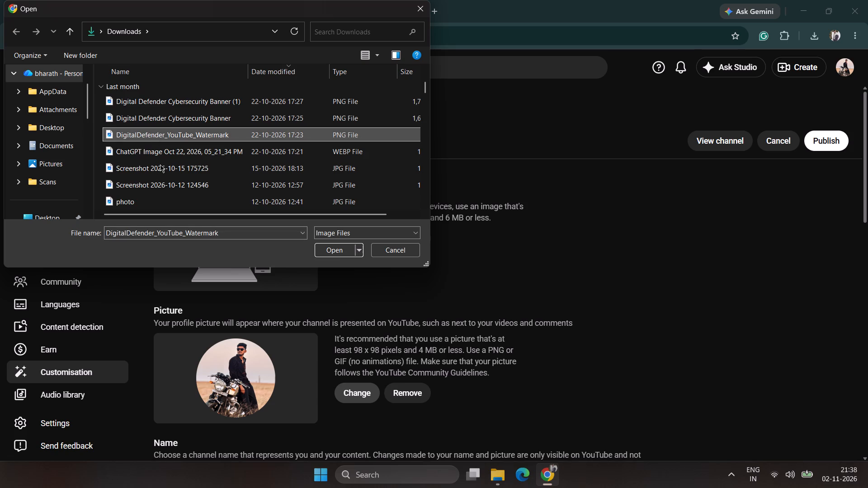
left_click(348, 247)
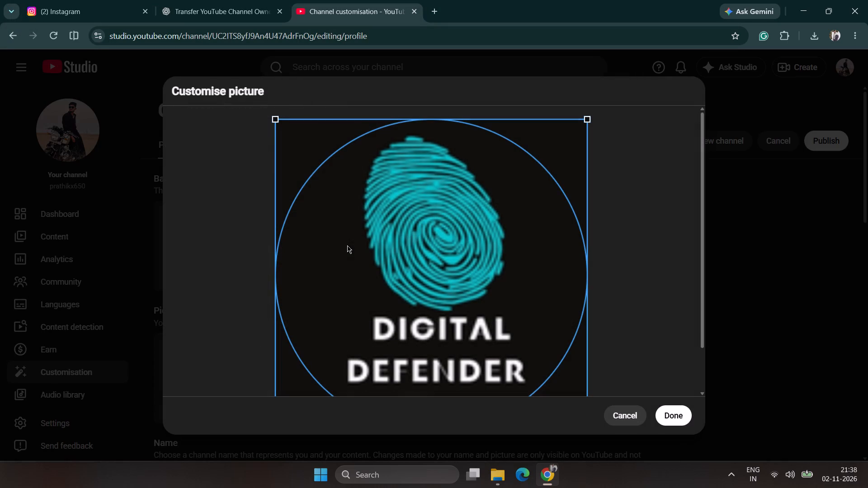
left_click(681, 421)
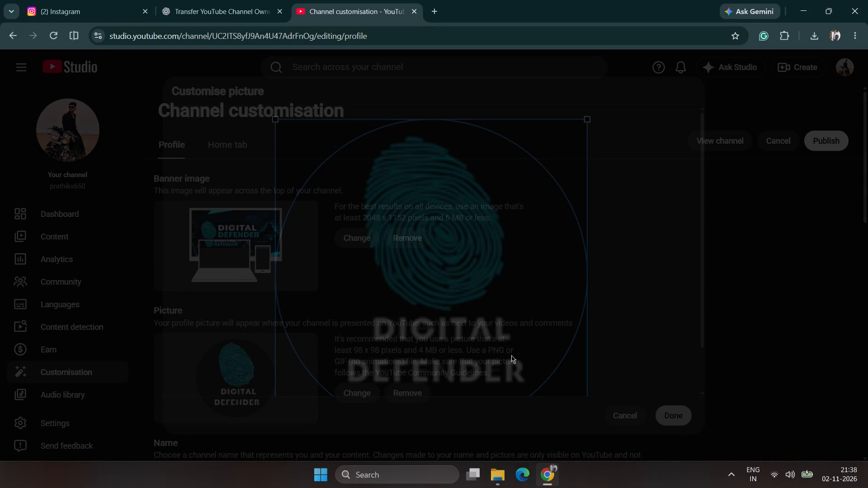
Replace the channel name with digitaldefender.
scroll(511, 355, "down", 4)
left_click(385, 338)
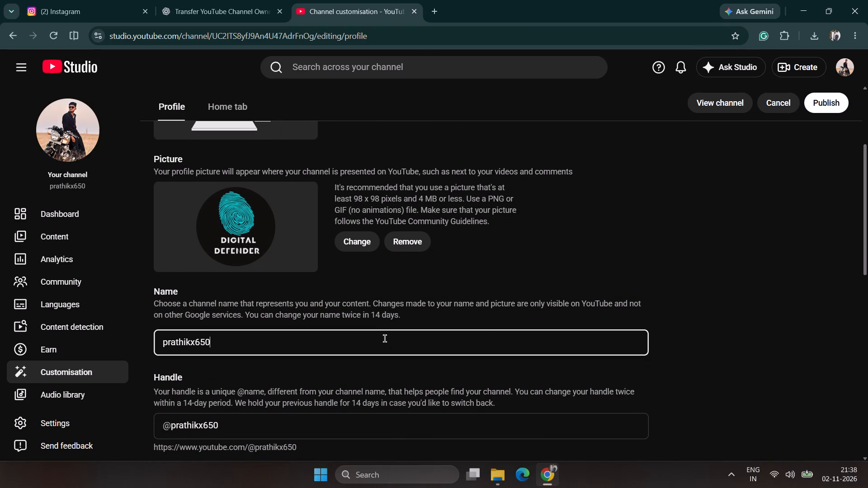
key("BackSpace")
key("BackSpace")
key("BackSpace")
key("BackSpace")
key("BackSpace")
key("BackSpace")
key("BackSpace")
key("BackSpace")
key("BackSpace")
key("BackSpace")
key("BackSpace")
key("BackSpace")
key("BackSpace")
key("BackSpace")
key("BackSpace")
key("BackSpace")
key("BackSpace")
key("BackSpace")
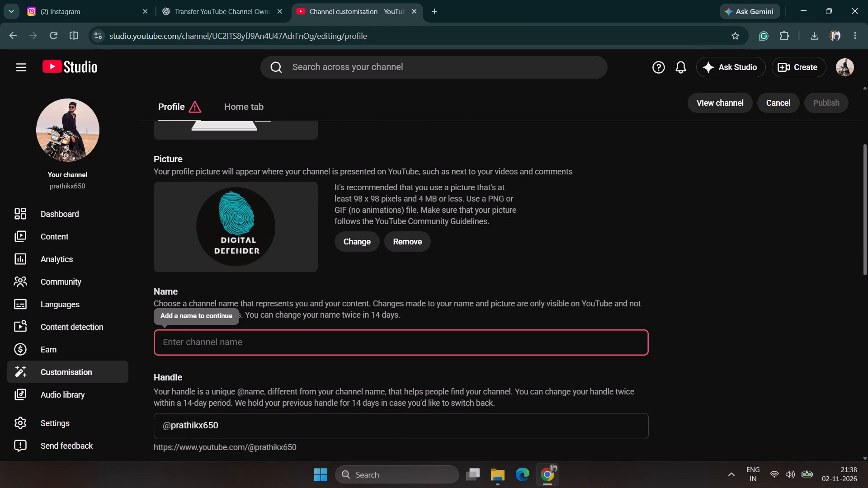
type("digi")
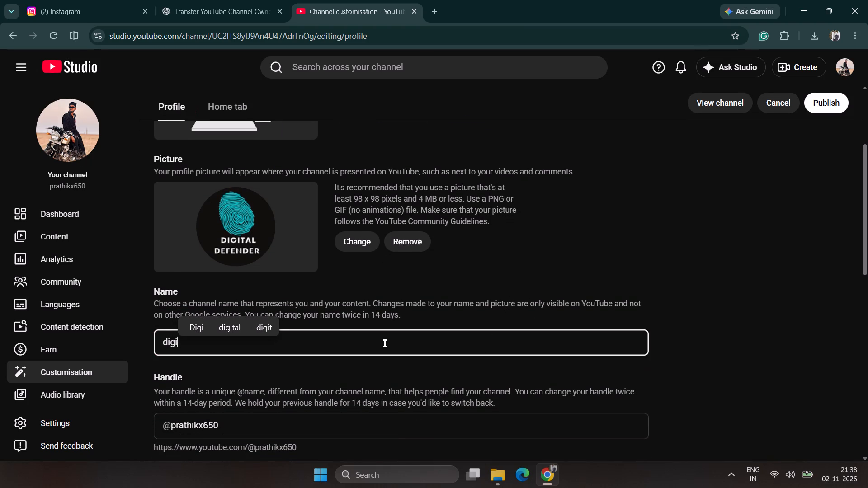
type("taldef")
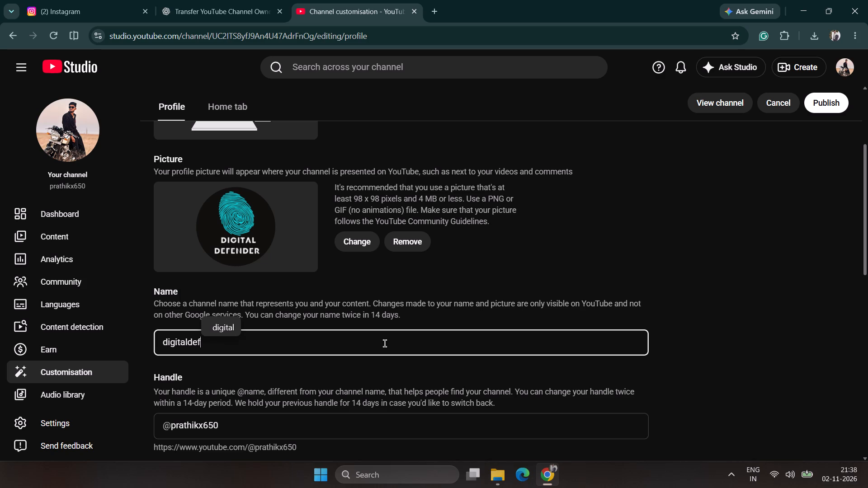
type("ender")
key("Return")
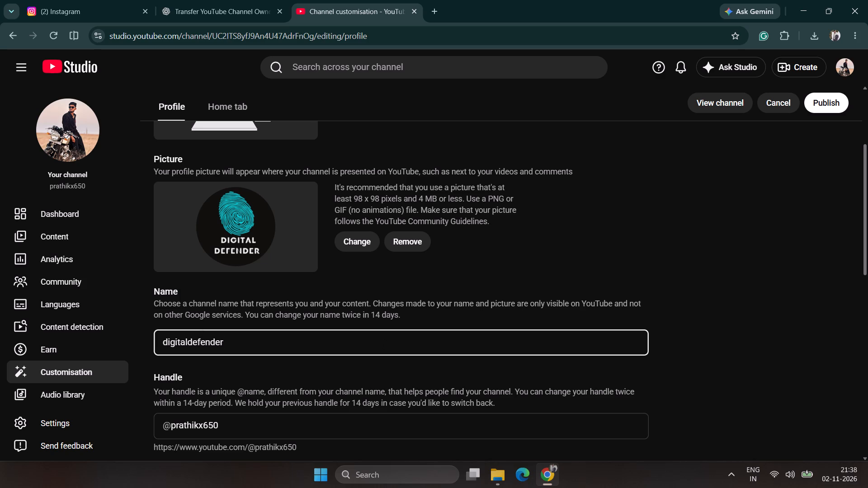
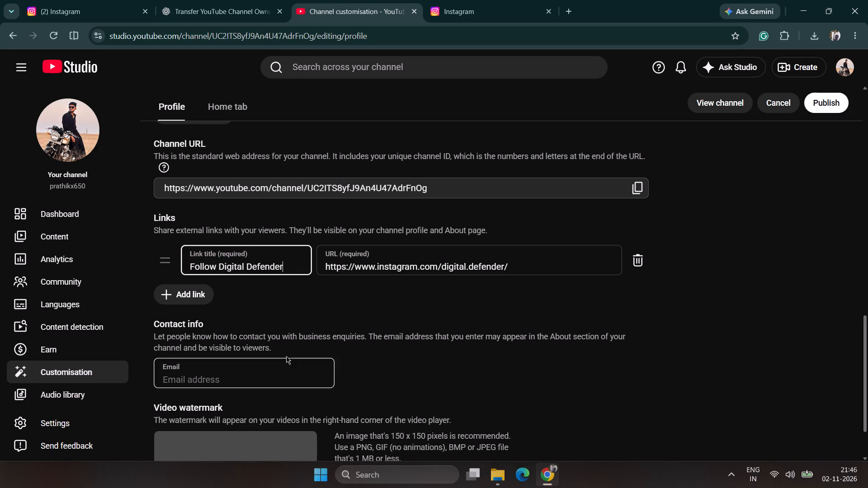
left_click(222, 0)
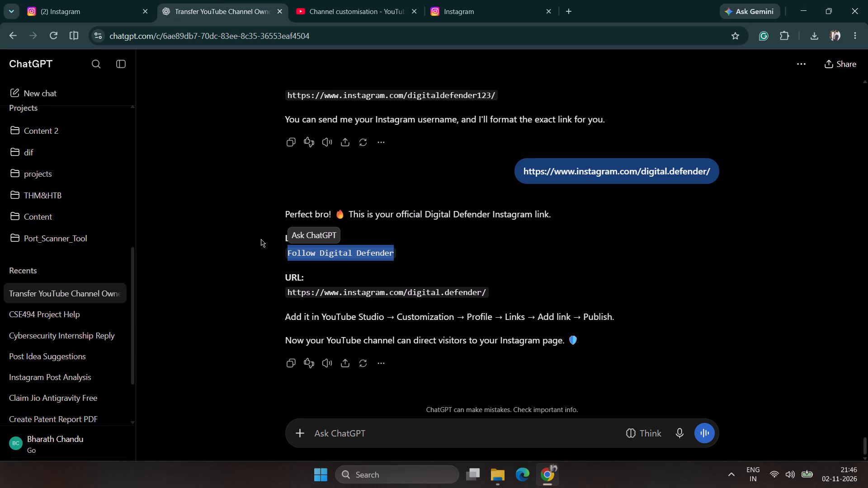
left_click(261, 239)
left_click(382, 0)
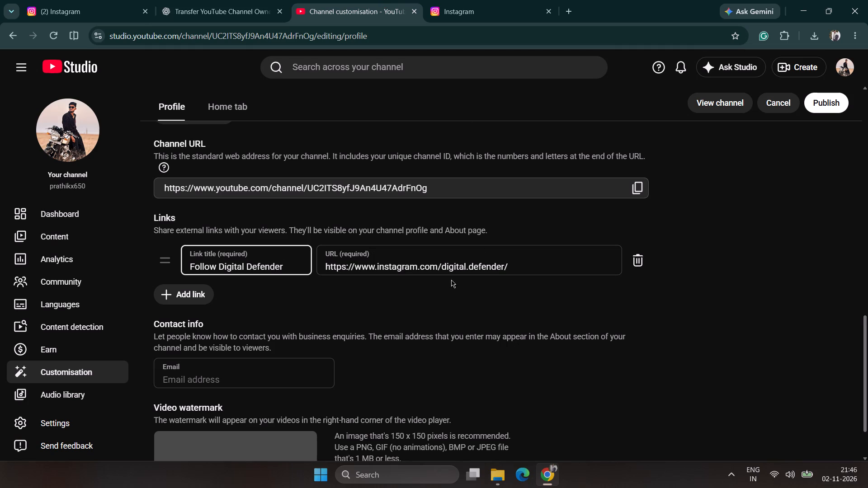
Upload the DigitalDefender_YouTube_Watermark image from Downloads as the channel's video watermark, keeping the default crop.
scroll(325, 327, "down", 3)
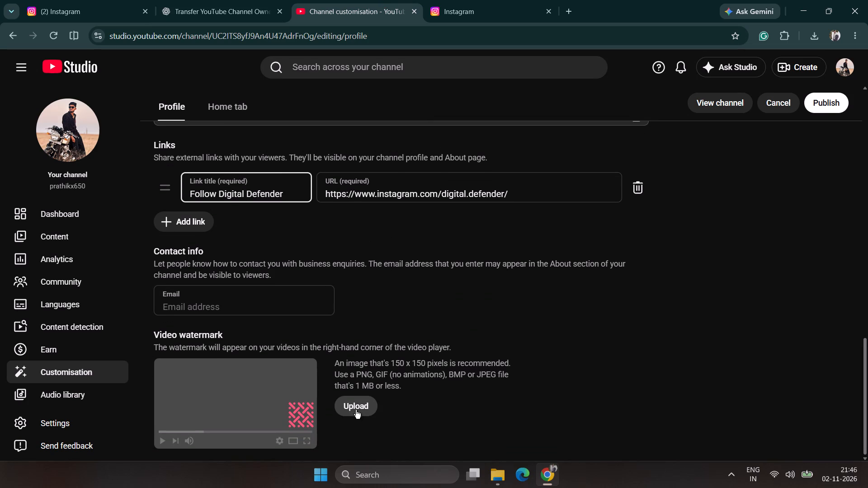
left_click(356, 409)
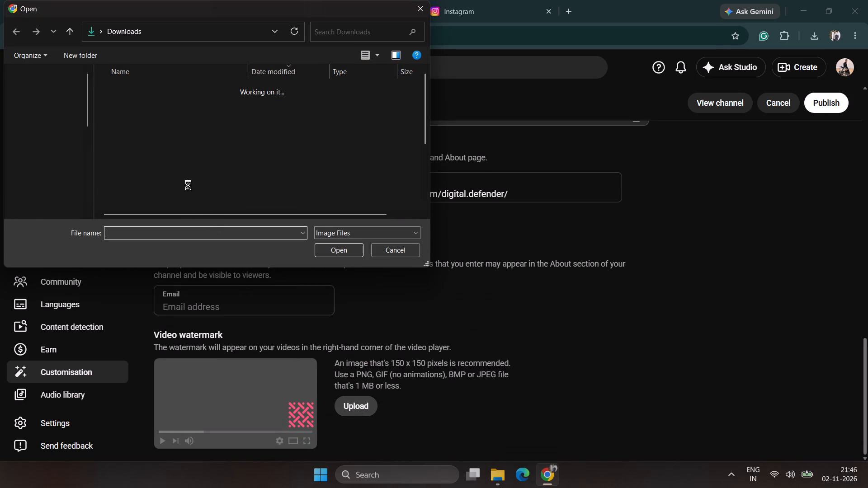
scroll(188, 183, "down", 1)
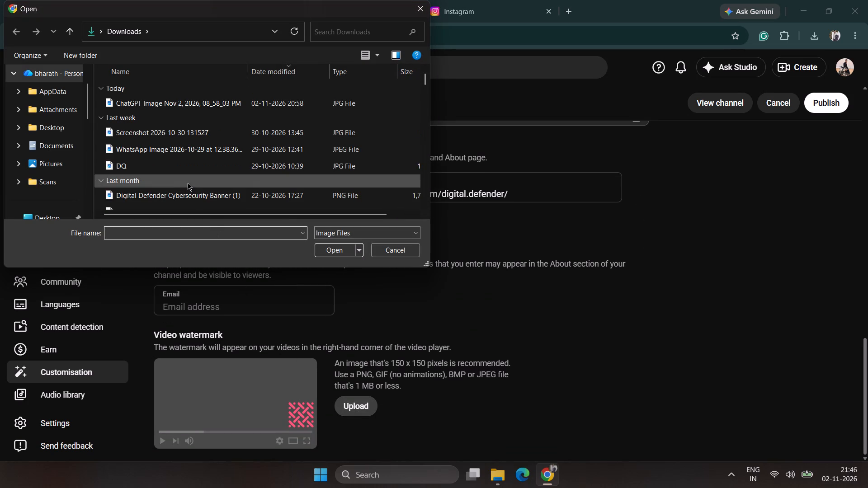
scroll(188, 183, "down", 1)
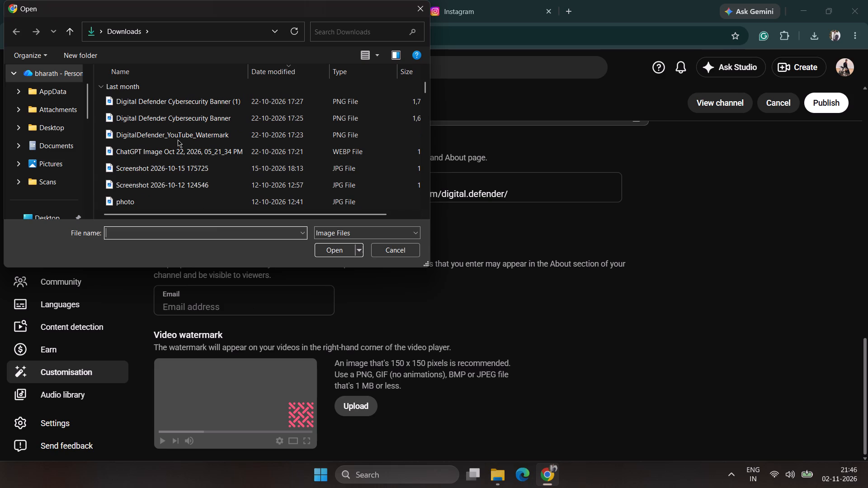
left_click(183, 130)
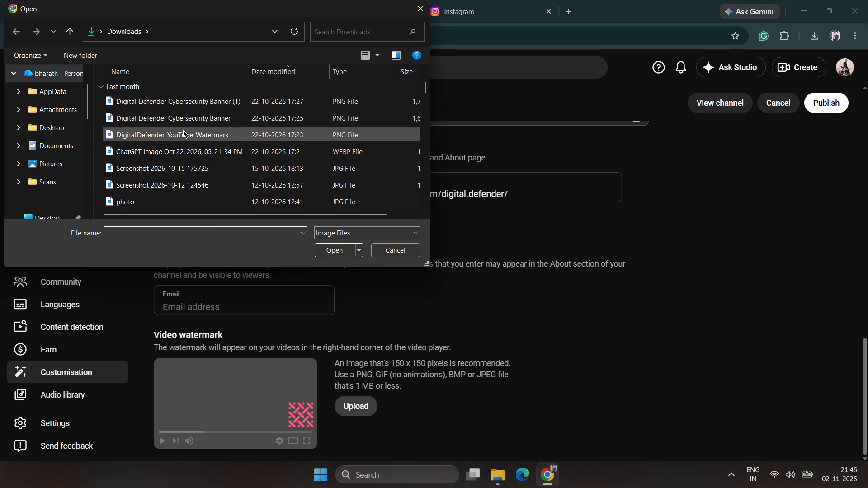
left_click(329, 252)
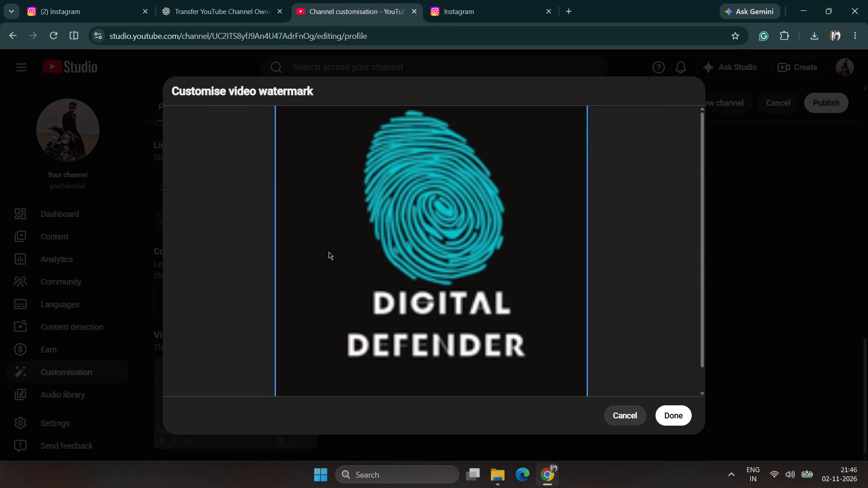
left_click(679, 425)
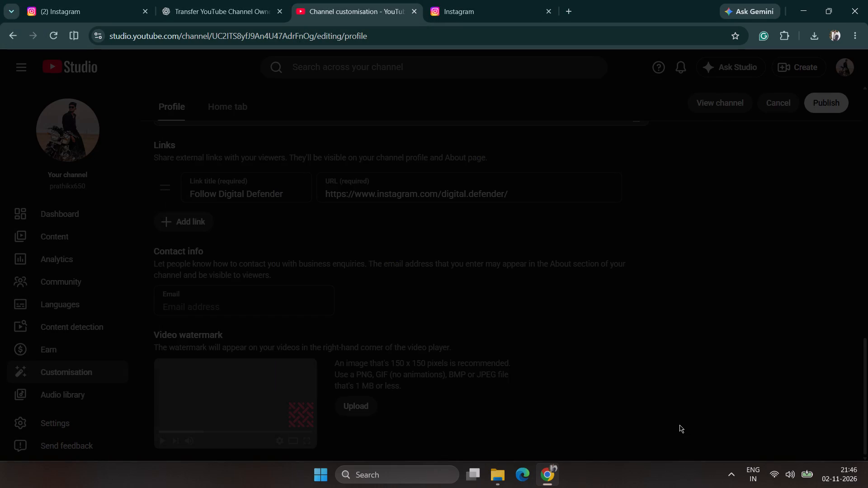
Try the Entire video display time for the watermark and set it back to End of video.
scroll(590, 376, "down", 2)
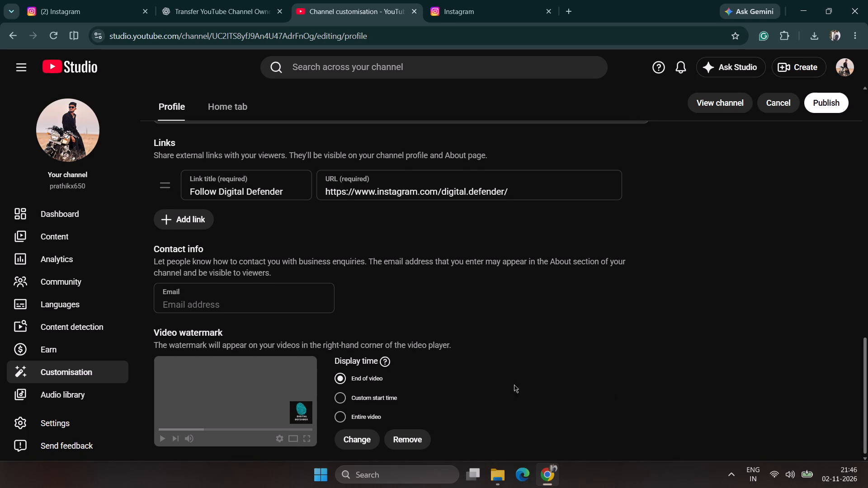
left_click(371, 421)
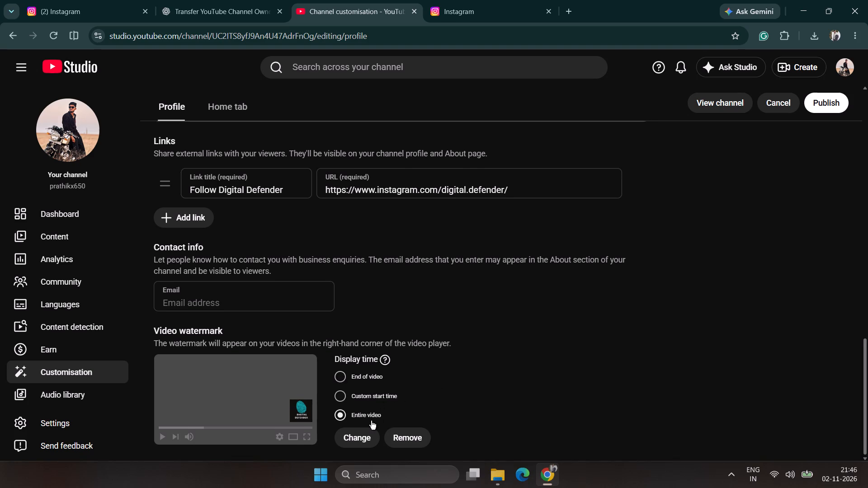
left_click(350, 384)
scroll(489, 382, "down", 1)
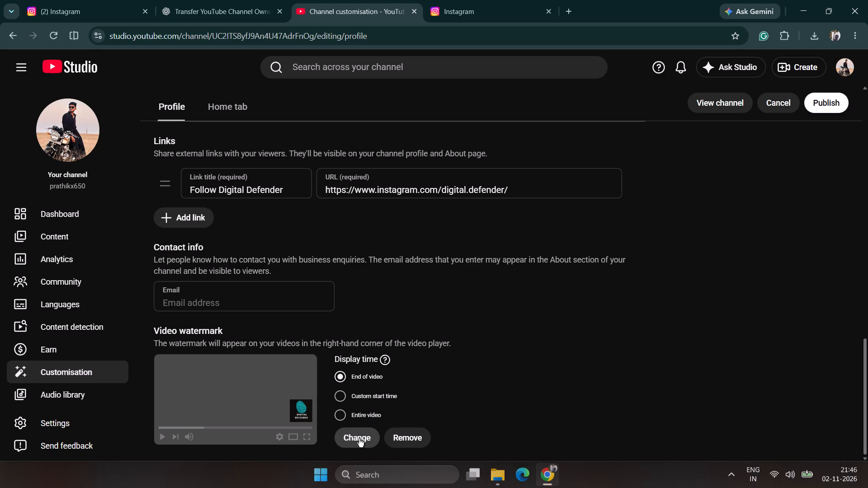
Publish the channel customisation changes.
scroll(684, 216, "up", 8)
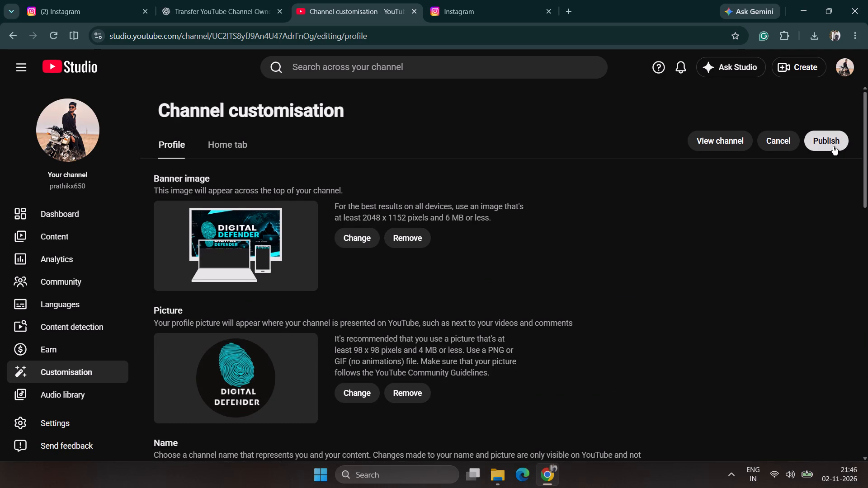
left_click(833, 146)
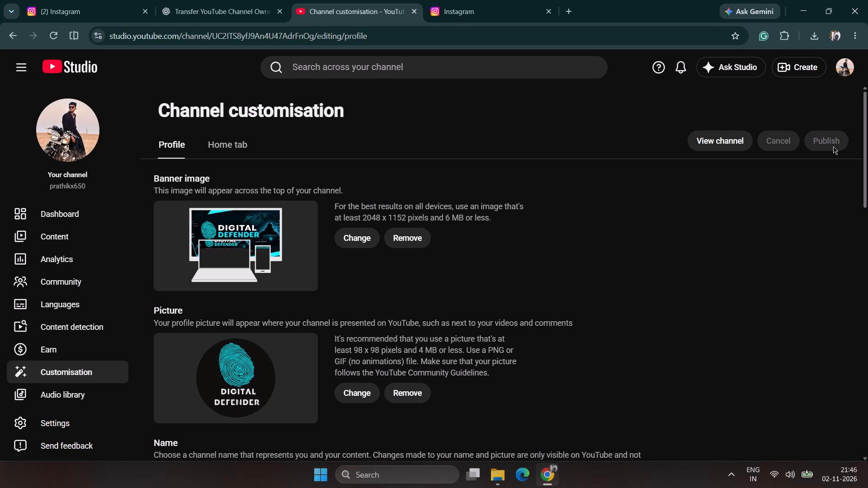
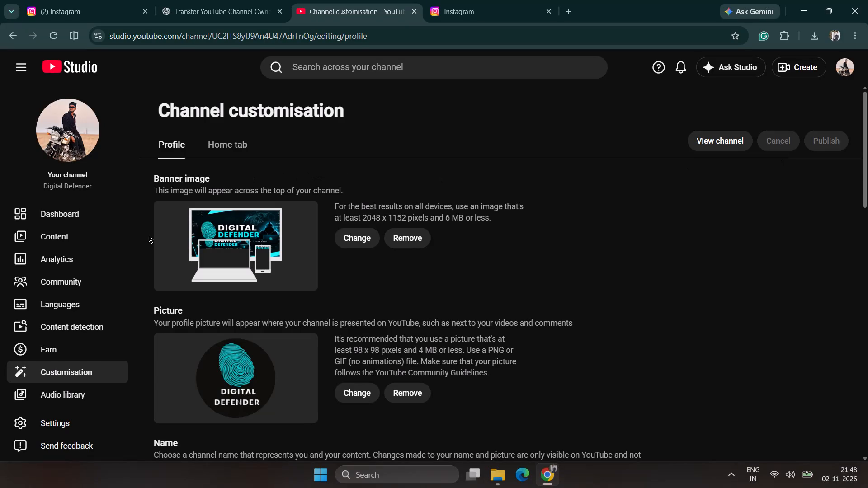
Open the channel dashboard, briefly view the public channel page, and reload the dashboard to check the new branding.
left_click(110, 207)
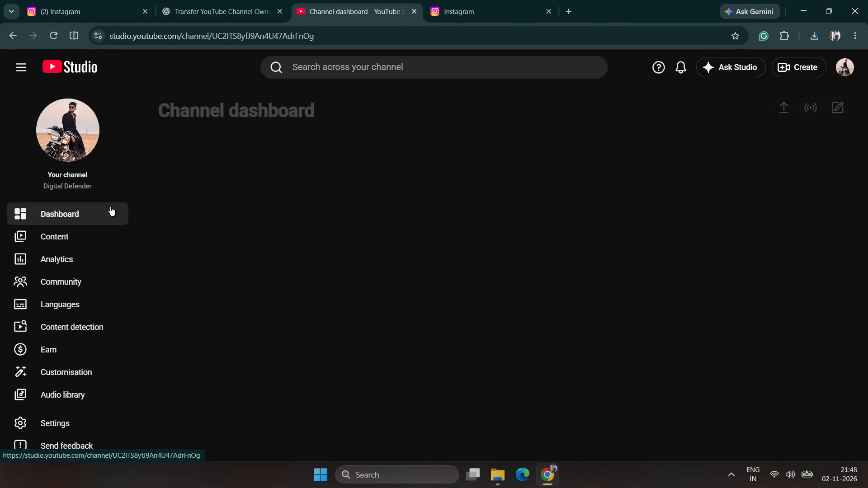
left_click(69, 135)
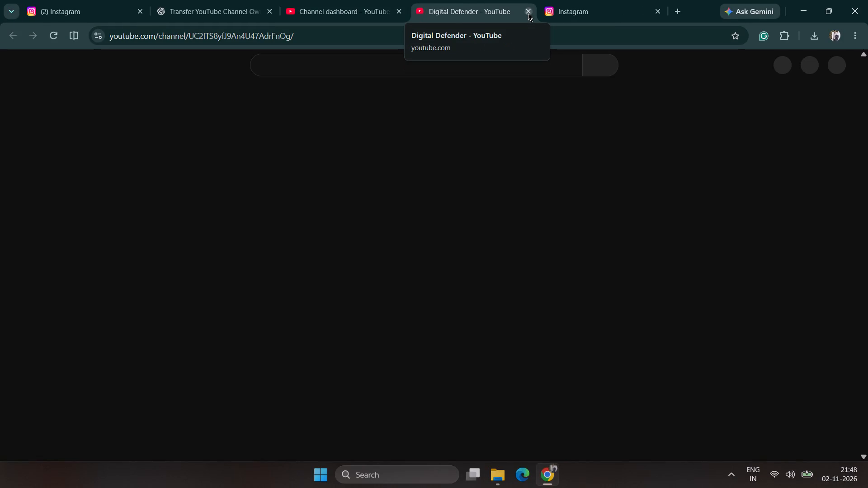
left_click(528, 14)
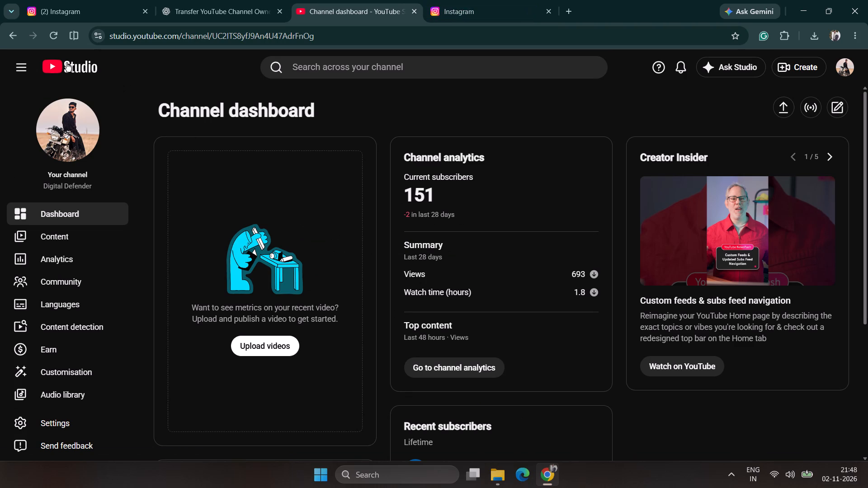
left_click(66, 63)
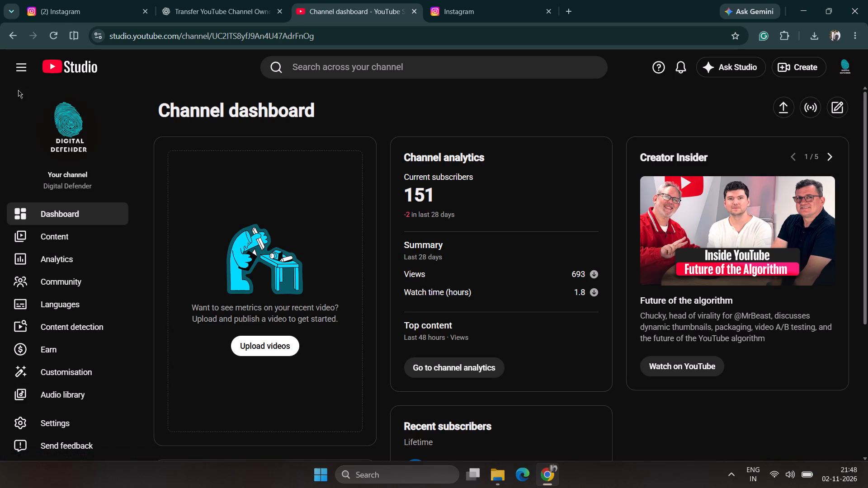
Check every channel content category from Videos and Shorts through Collaborations and Ideas for leftover old content.
left_click(71, 246)
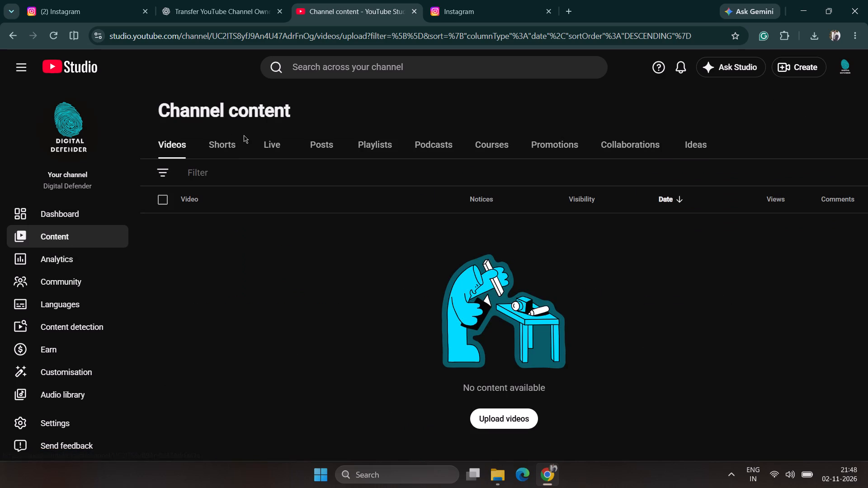
left_click(227, 144)
left_click(280, 147)
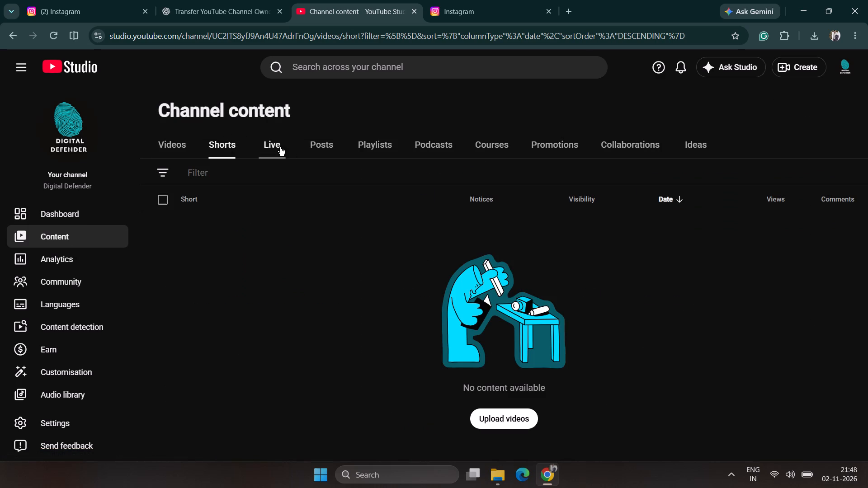
left_click(325, 149)
left_click(374, 149)
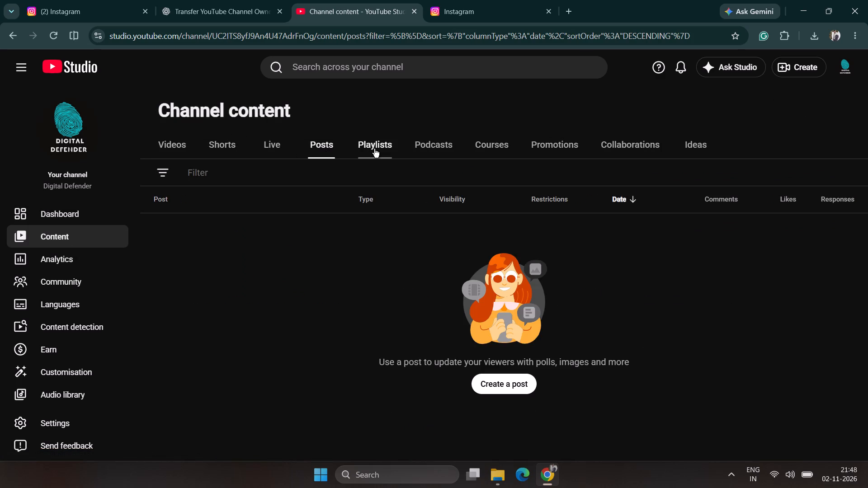
left_click(434, 149)
left_click(500, 145)
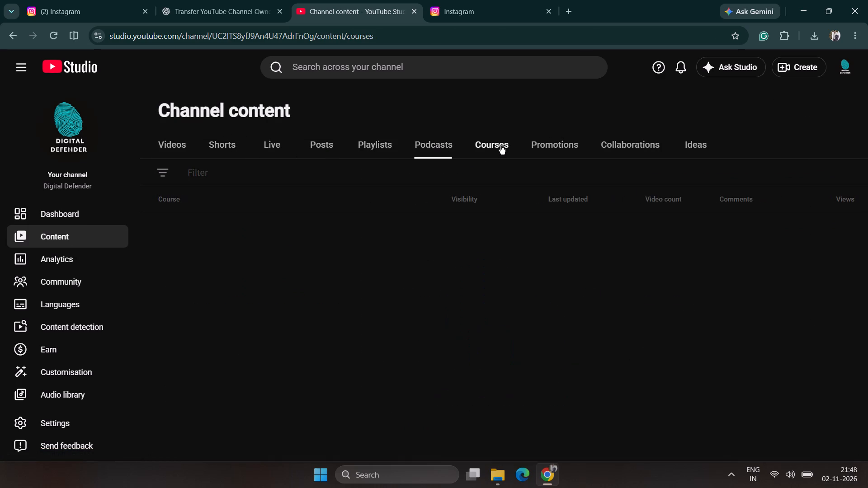
left_click(553, 145)
left_click(636, 145)
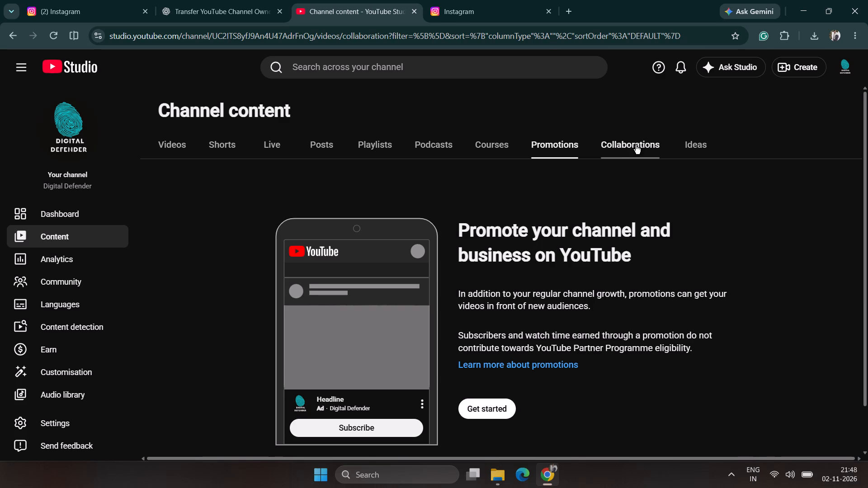
left_click(686, 144)
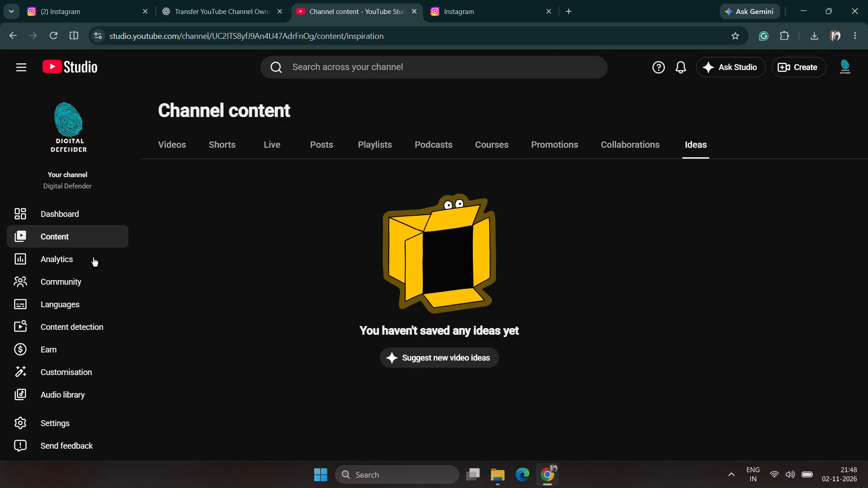
Review the channel analytics across the Overview, Content, Audience and Trends views.
left_click(89, 258)
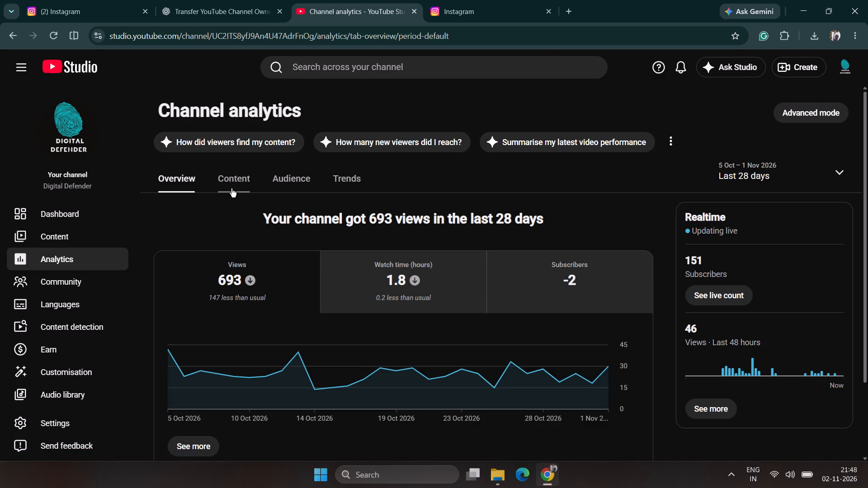
double_click(231, 188)
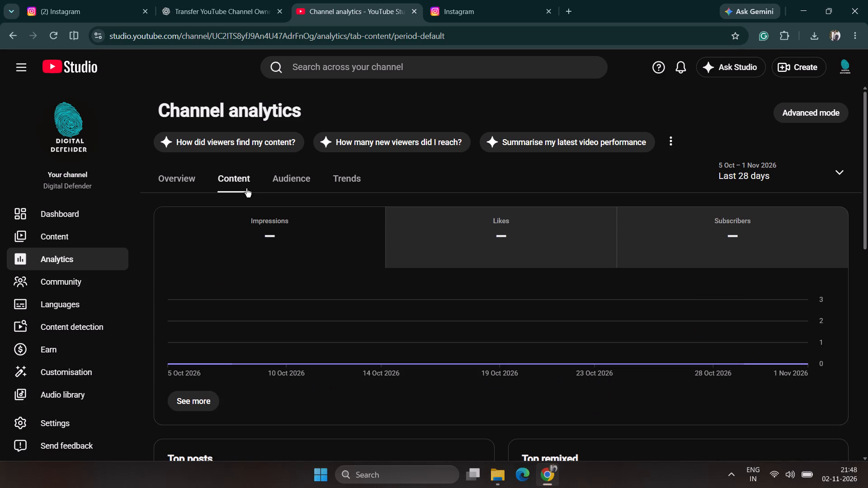
left_click(286, 182)
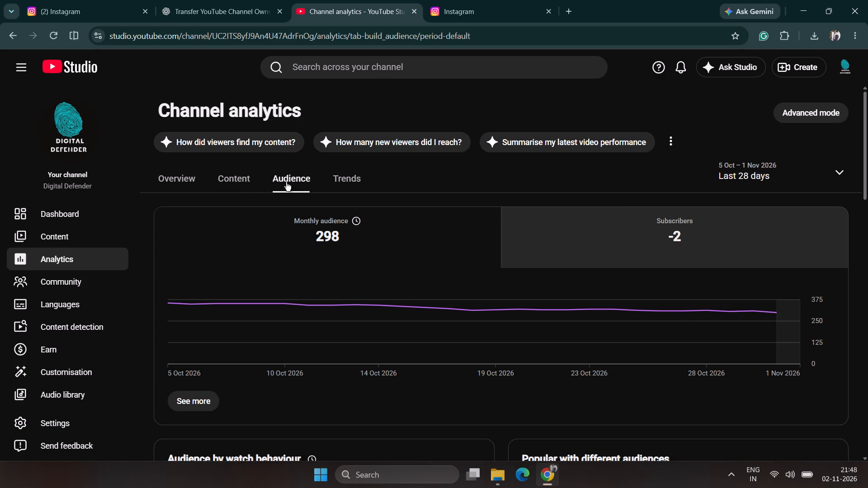
left_click(340, 178)
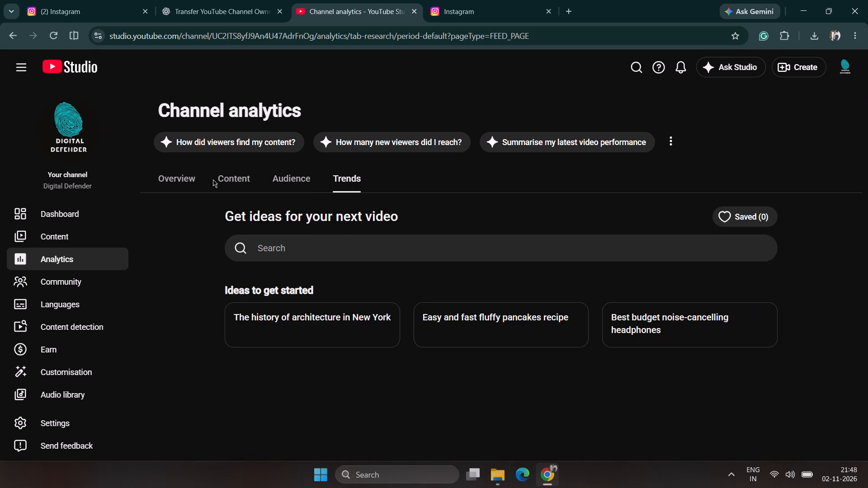
left_click(184, 179)
Look through the channel's Community, Languages, Content detection and Earn pages.
left_click(79, 280)
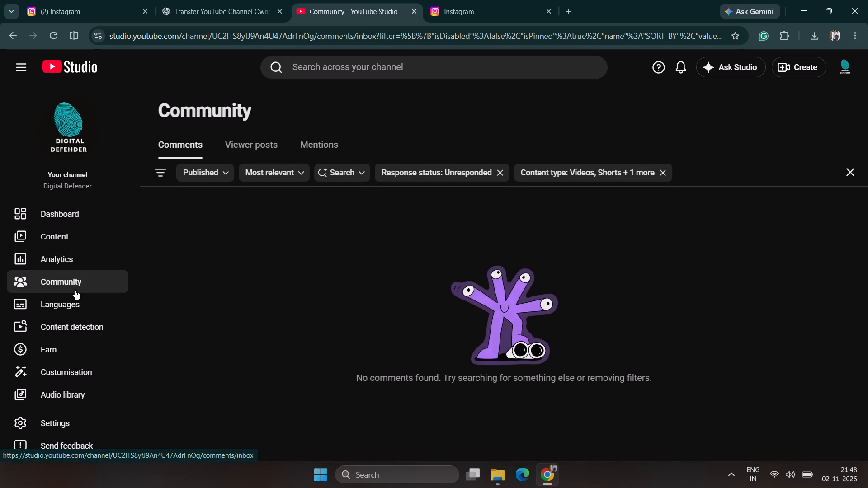
left_click(75, 299)
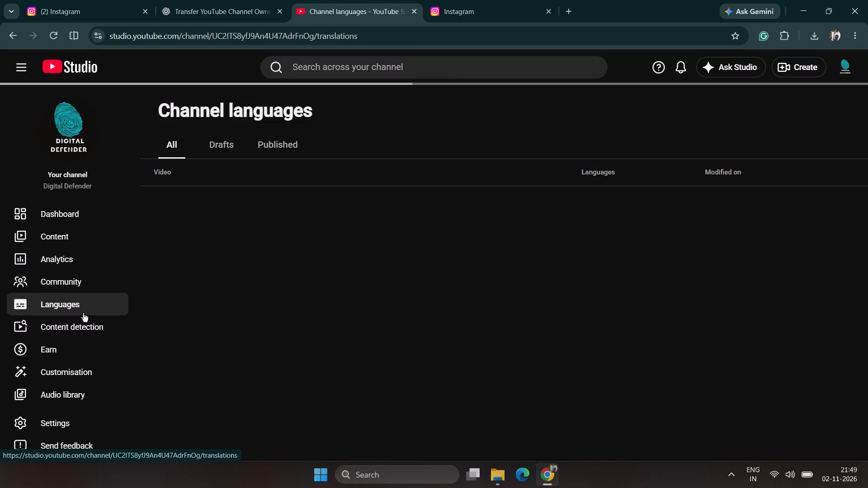
left_click(84, 314)
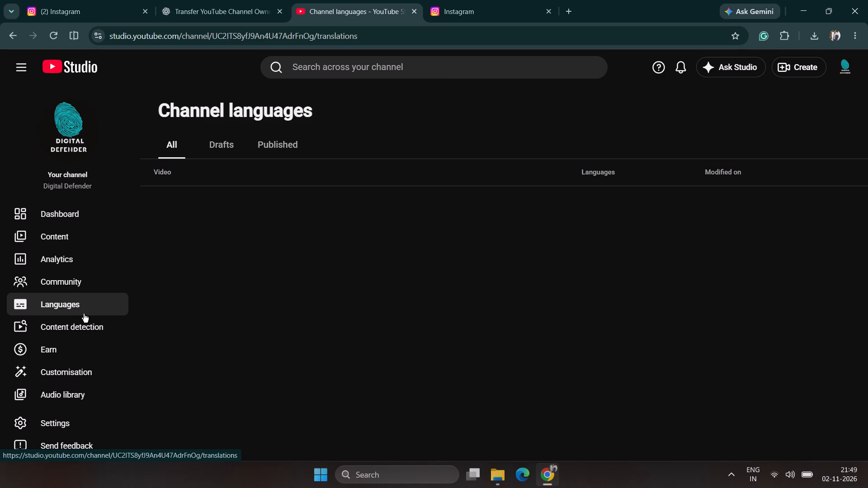
left_click(89, 330)
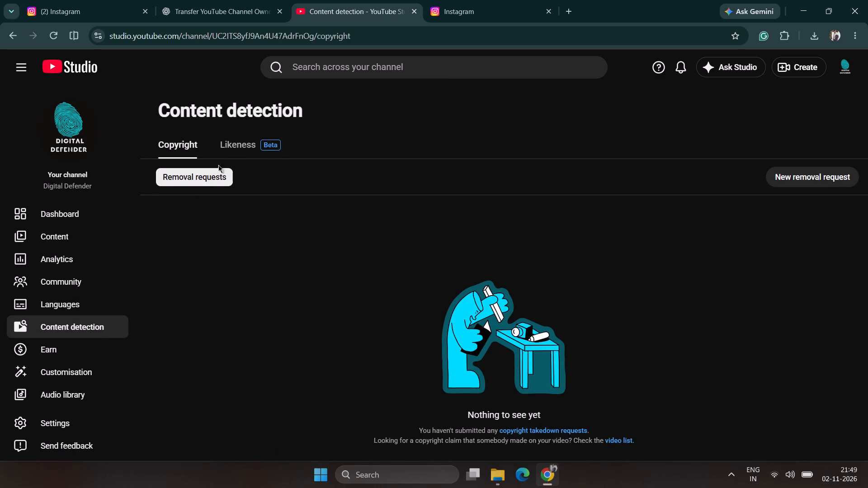
left_click(77, 349)
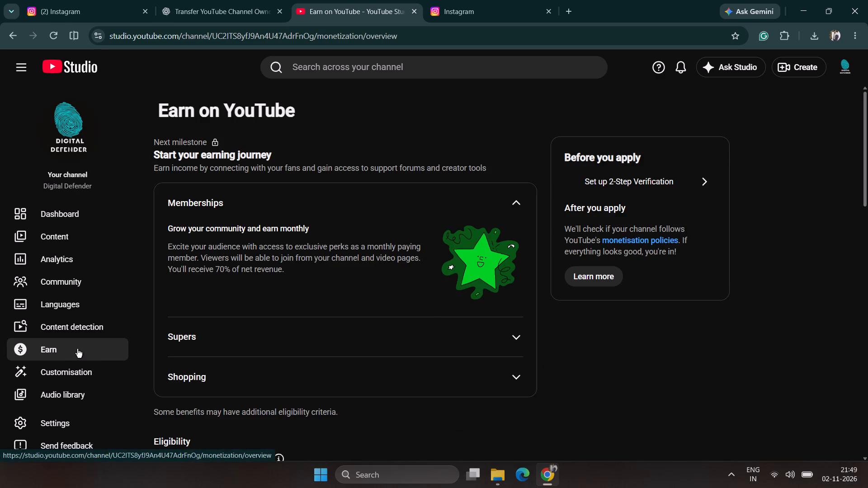
Remove the Videos and Created playlists sections from the channel's Home tab layout and publish the changes.
left_click(77, 374)
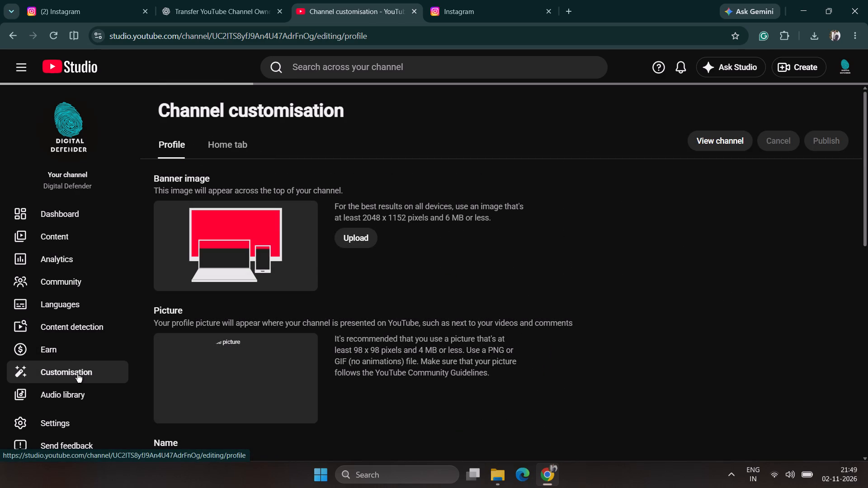
scroll(77, 374, "down", 2)
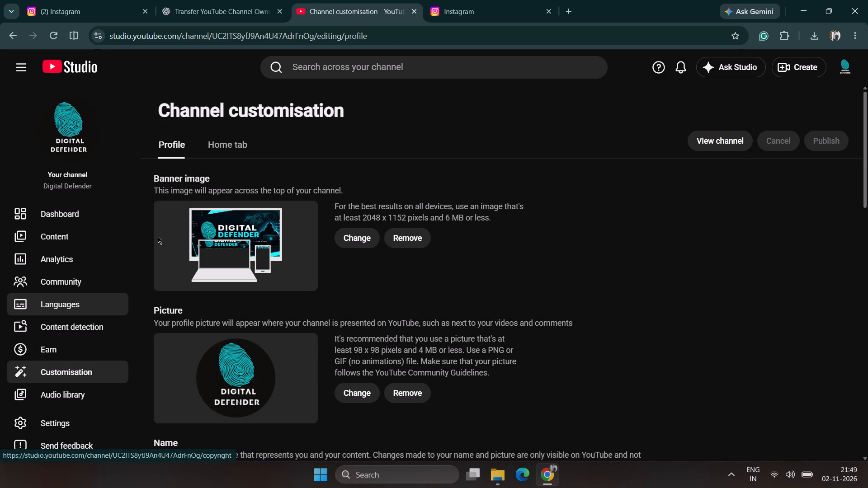
left_click(226, 141)
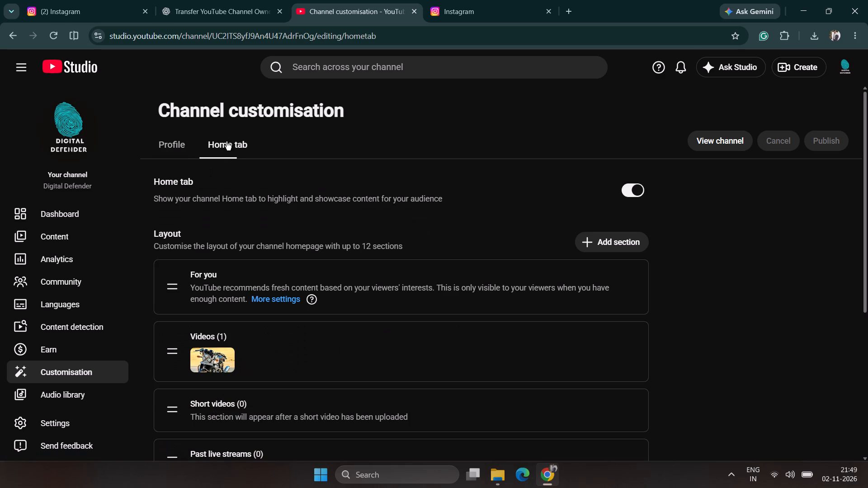
scroll(226, 141, "down", 2)
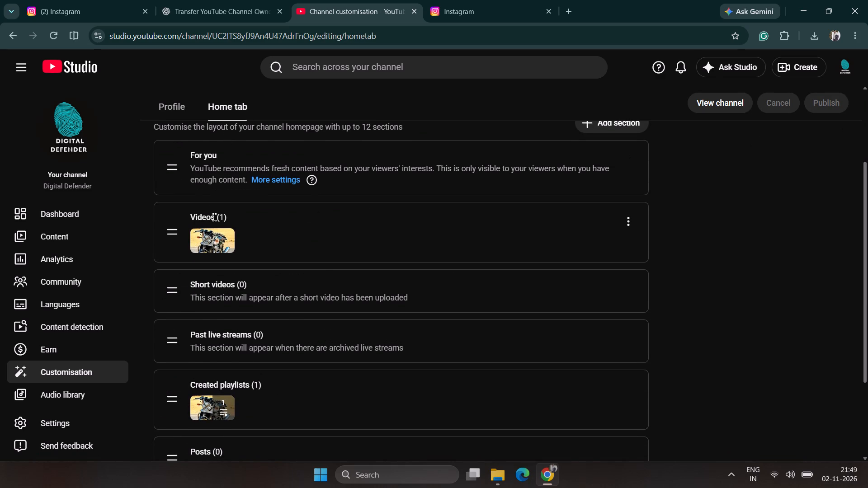
left_click(631, 222)
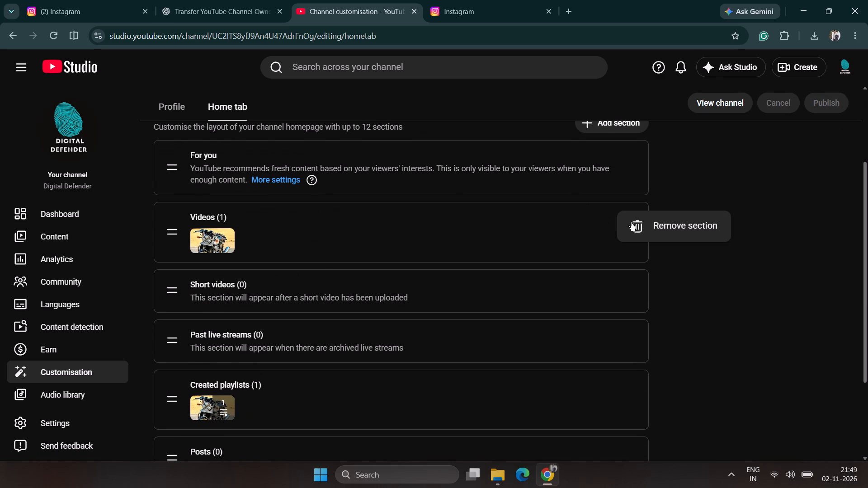
left_click(663, 225)
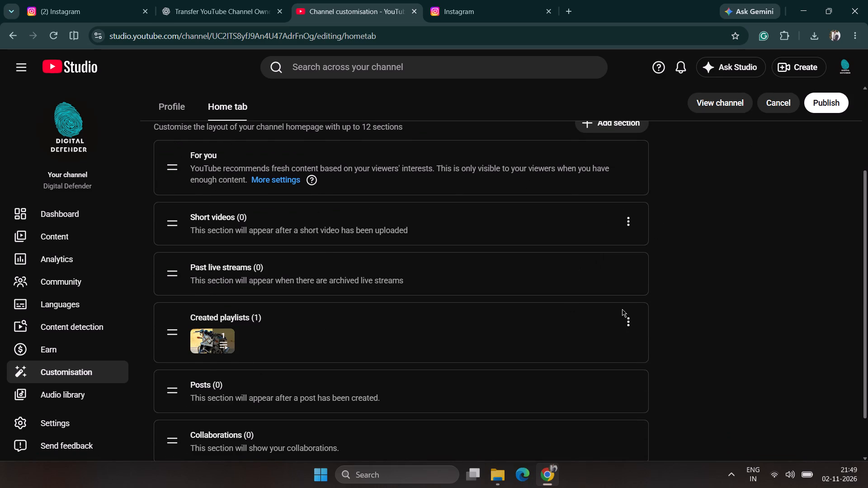
left_click(623, 321)
left_click(648, 332)
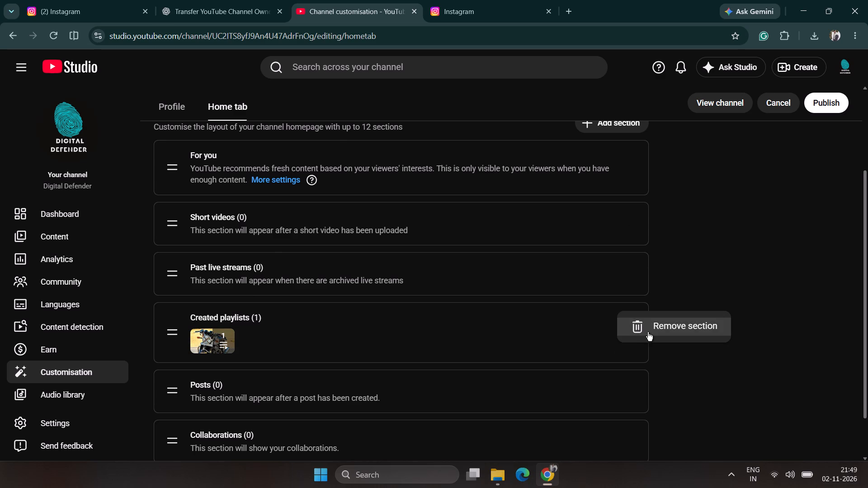
scroll(648, 332, "down", 2)
scroll(648, 332, "up", 3)
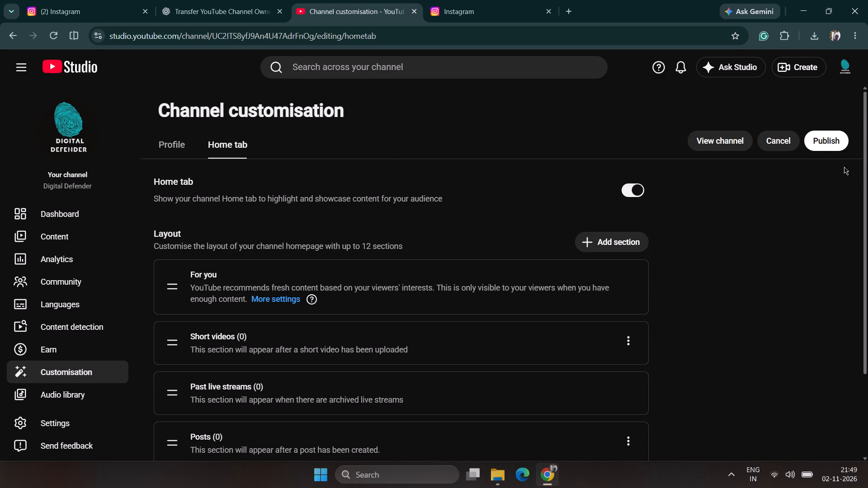
left_click(816, 138)
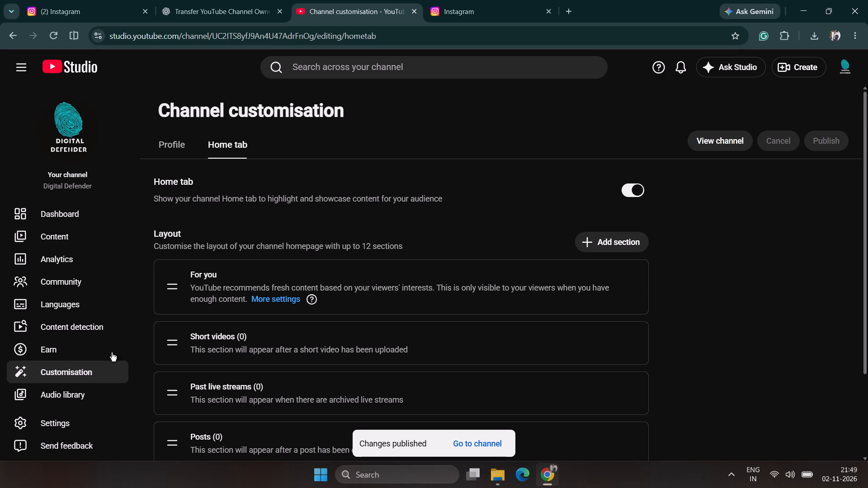
Preview the tracks The Wonder Of Light, Made A Mess Outta Me and Lift Me Up in the Audio library.
left_click(94, 393)
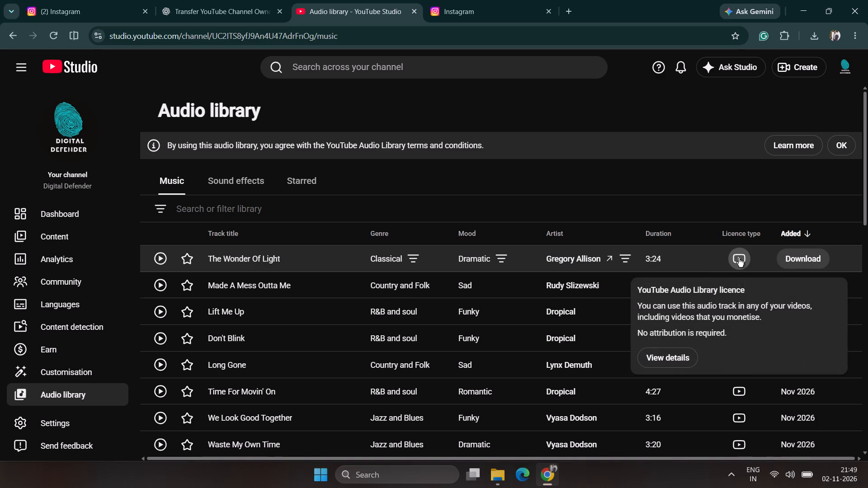
left_click(162, 259)
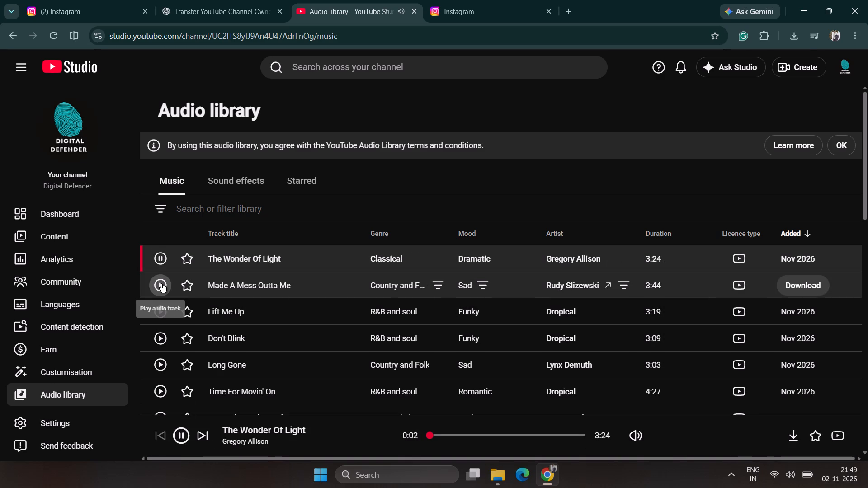
left_click(161, 284)
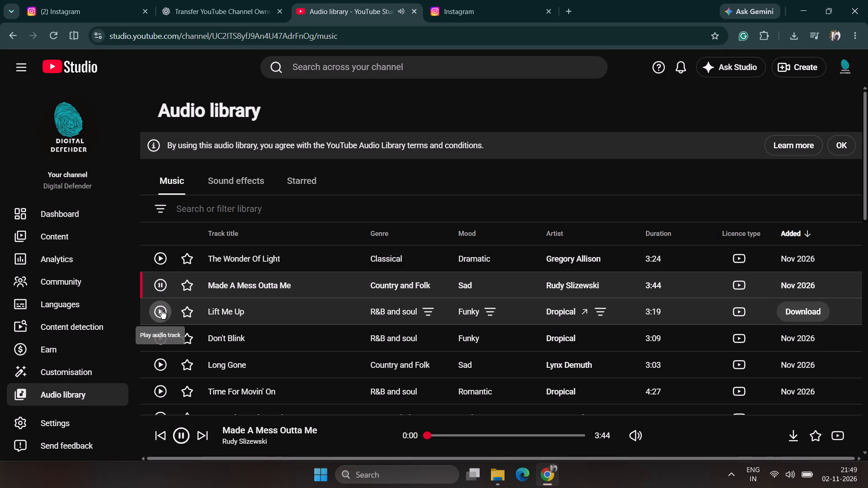
left_click(161, 310)
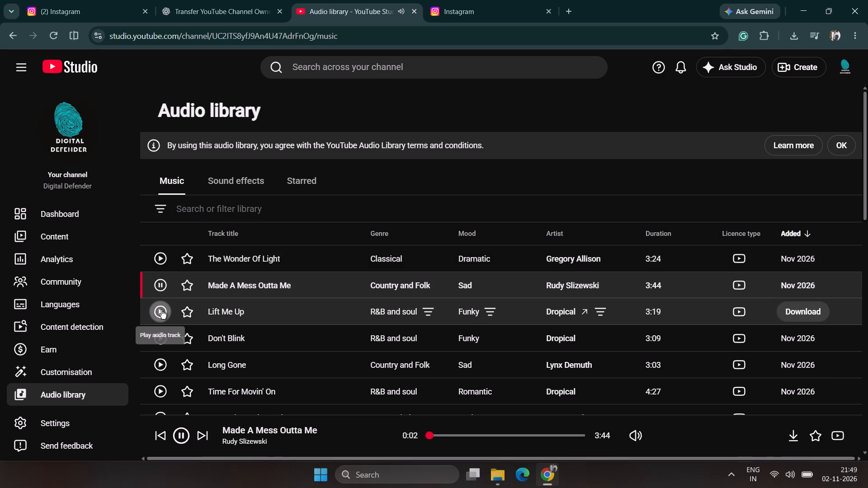
Preview the track Lift Me Up in the Audio library, pause it and go to the channel analytics.
left_click(161, 310)
left_click(161, 310)
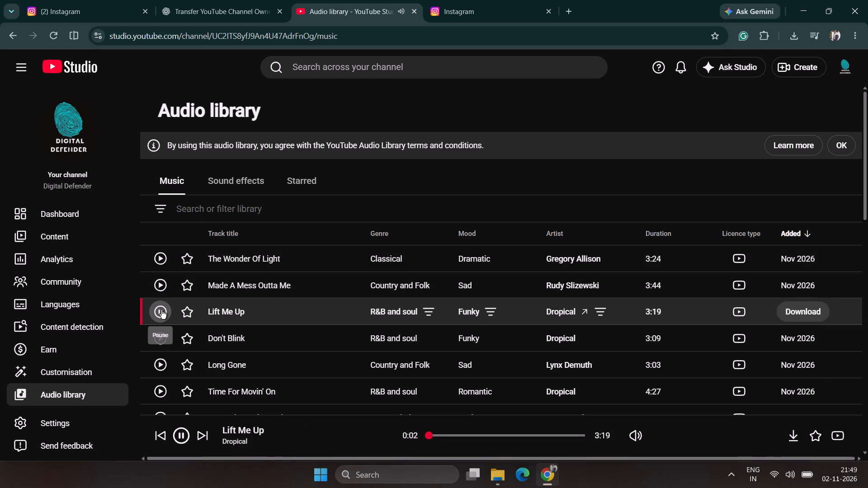
left_click(161, 310)
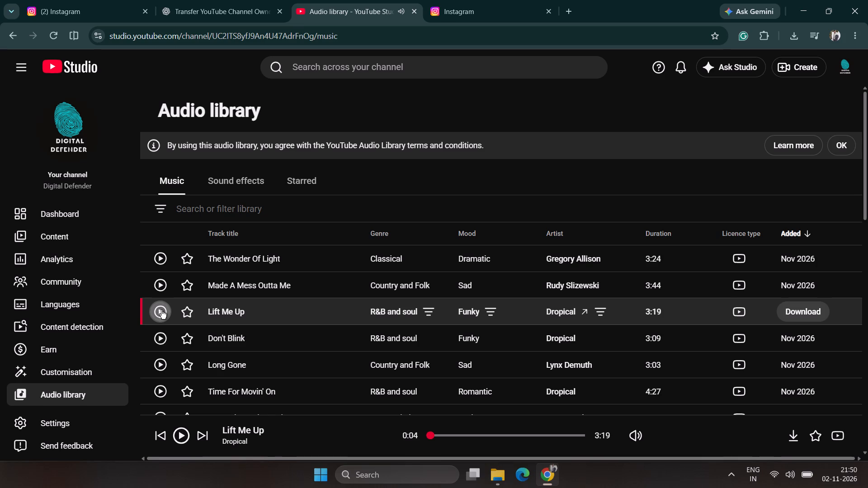
left_click(131, 249)
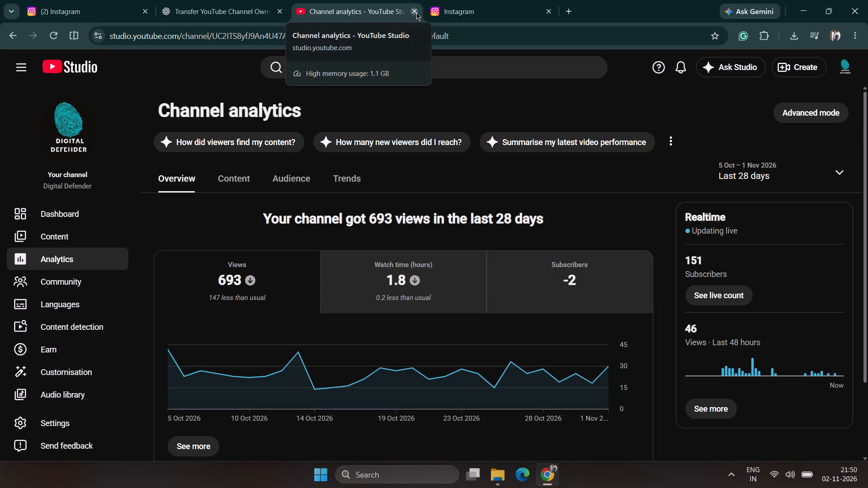
Close the YouTube Studio, ChatGPT and Instagram tabs, the browser itself and the Downloads folder window.
left_click(416, 13)
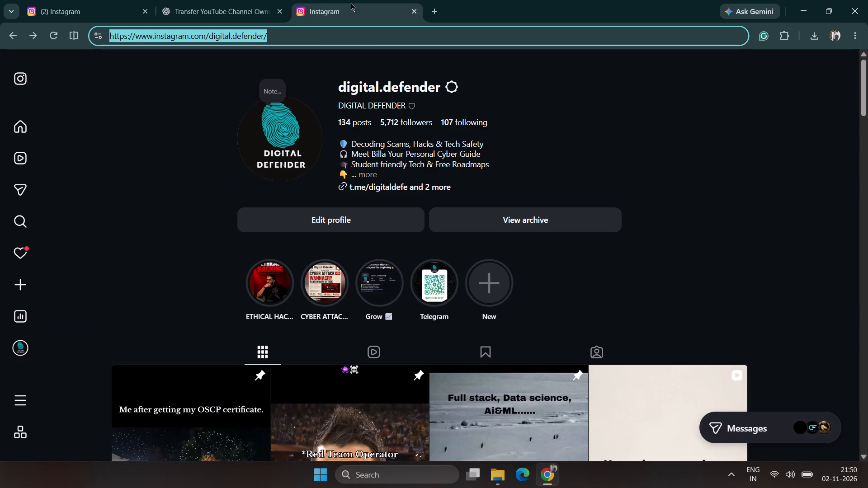
left_click(244, 0)
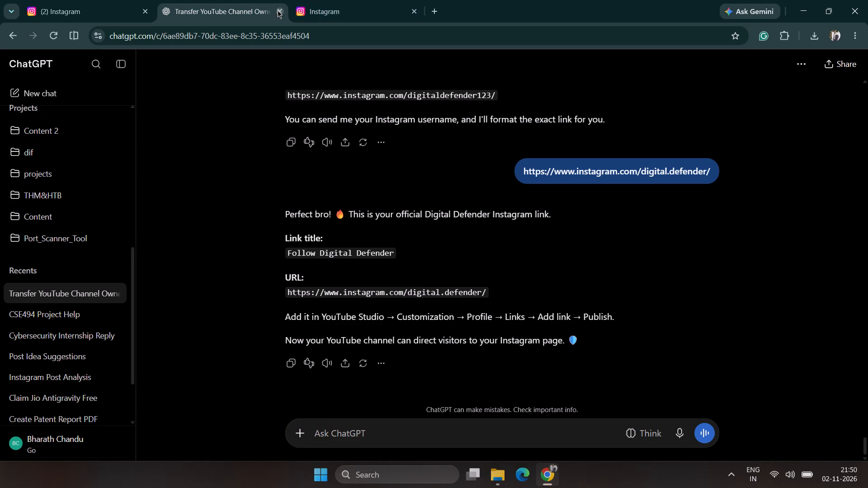
left_click(278, 10)
left_click(278, 10)
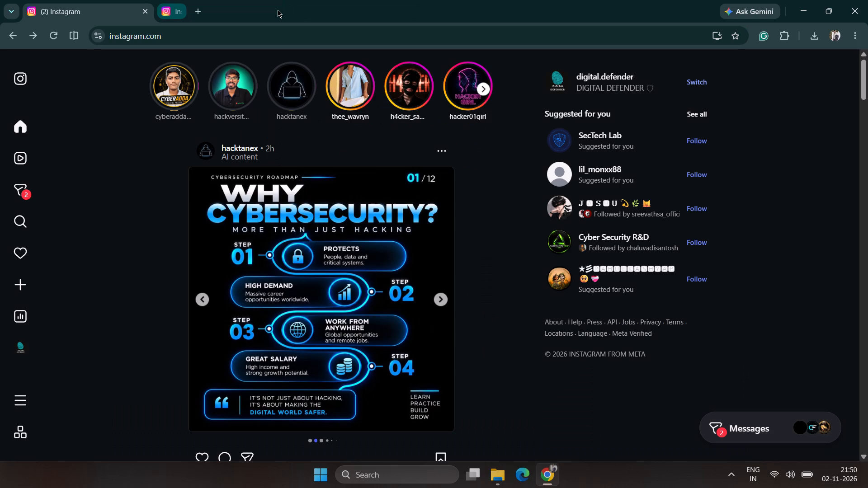
left_click(164, 14)
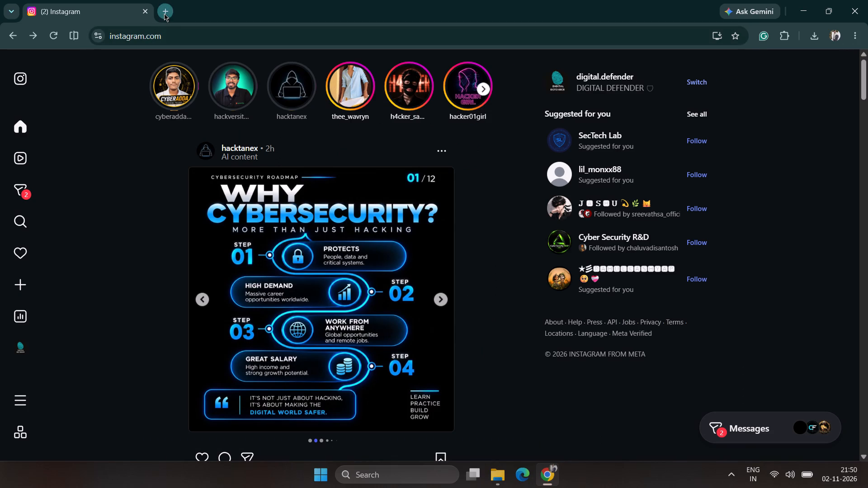
left_click(145, 14)
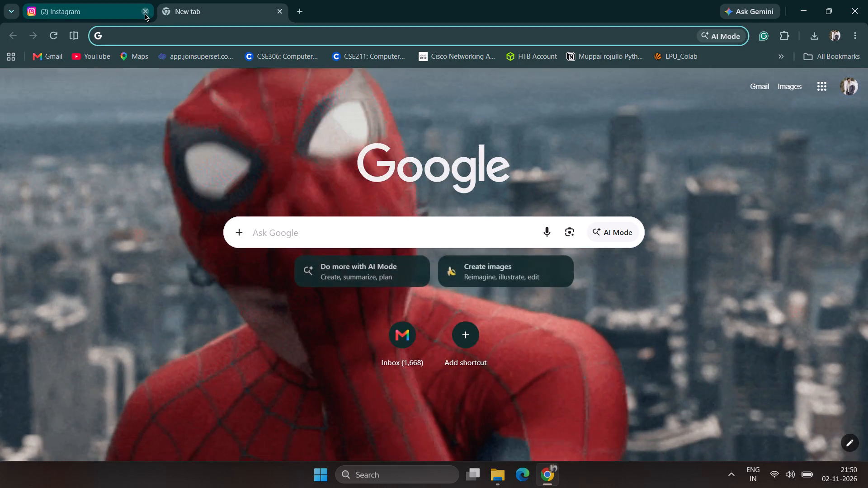
key("alt+F4")
key("alt+F4")
Put the computer into Sleep mode through the Shut Down Windows dialog.
key("alt+F4")
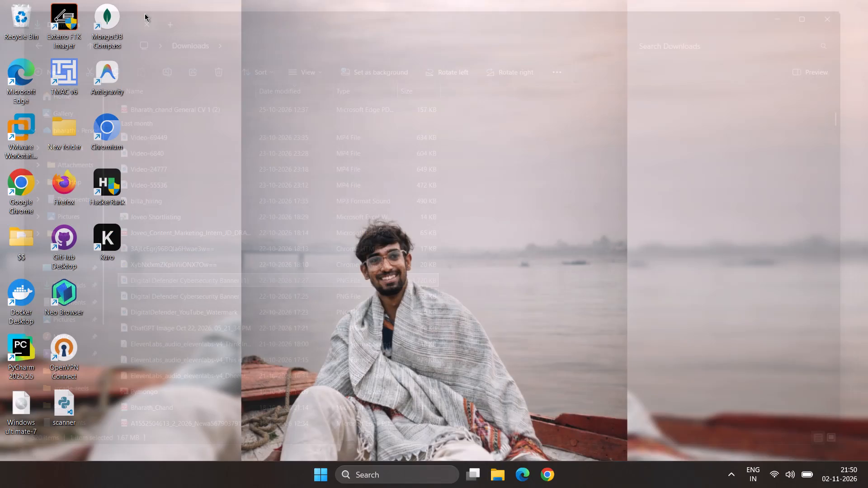
key("Up")
key("Up")
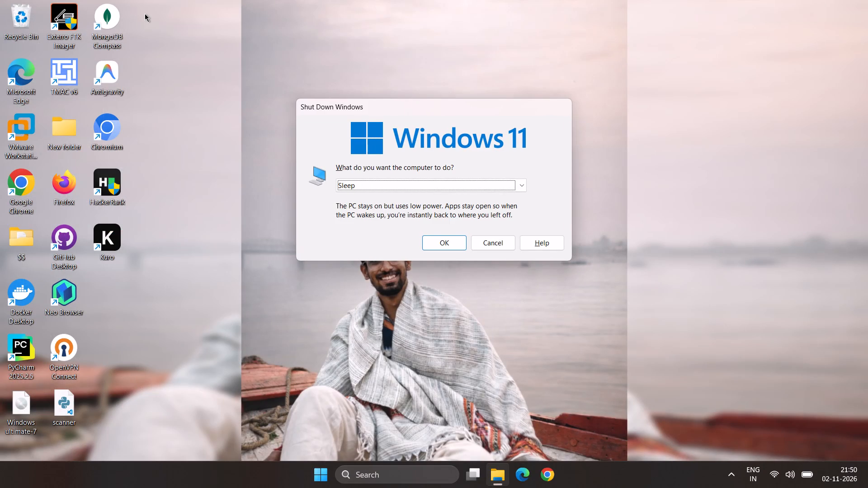
key("shift+Return")
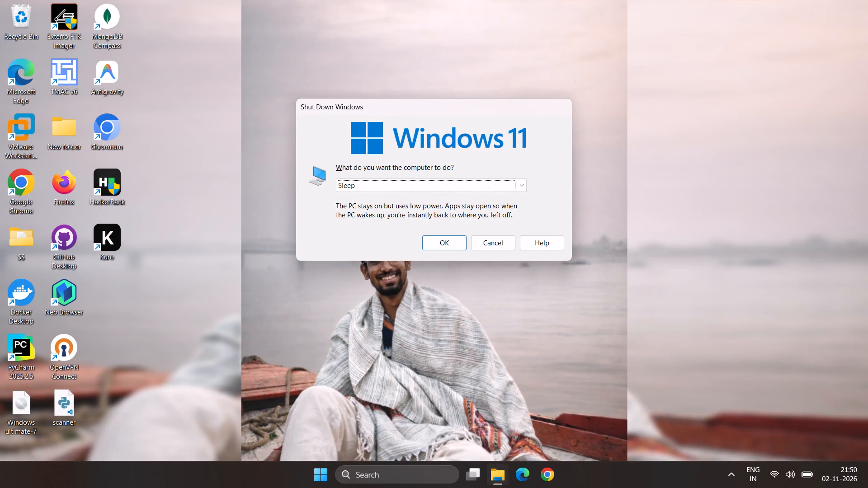